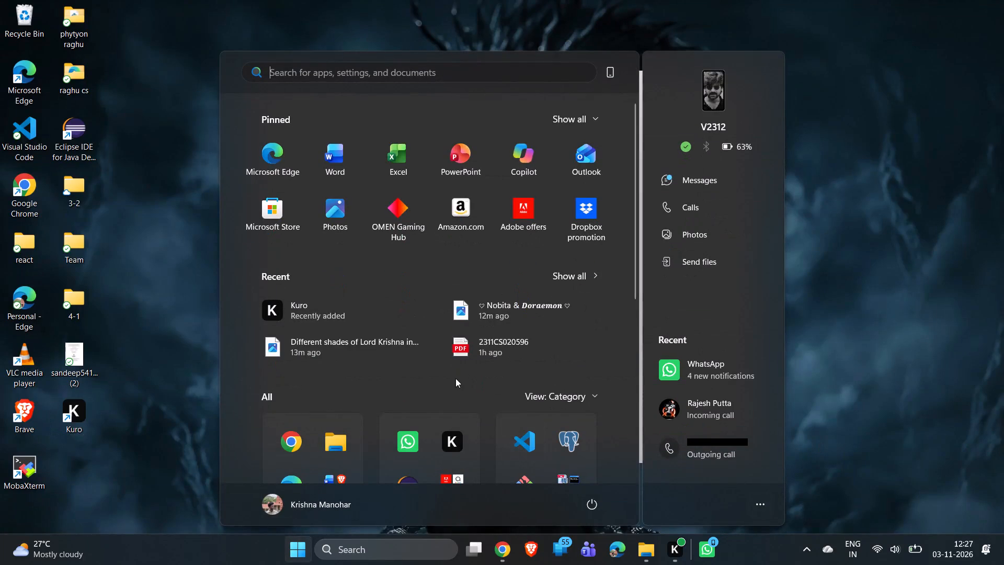
Launch Word and open the recent resume document in Downloads dated 6 September.
{"action": "left_click", "coordinate": [345, 156]}
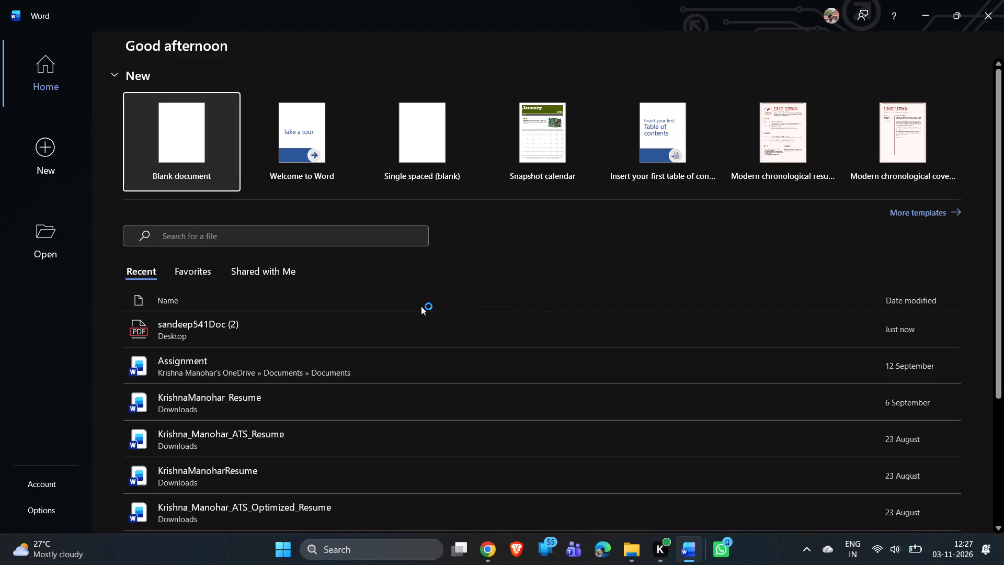
{"action": "left_click", "coordinate": [260, 399]}
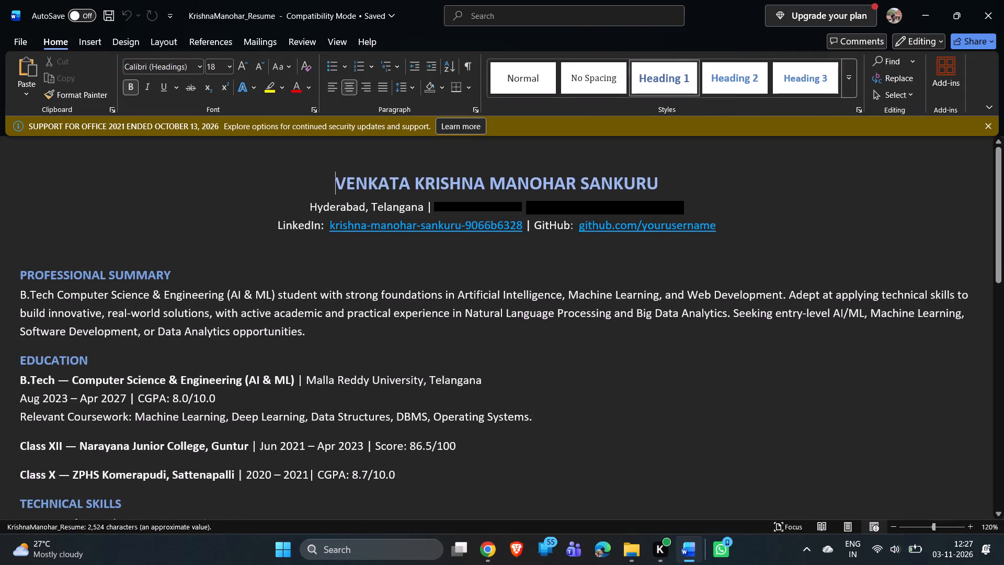
Delete "Git," from the start of the Tools & Platforms list under Technical Skills.
{"action": "scroll", "coordinate": [332, 366], "scroll_direction": "down", "scroll_amount": 2}
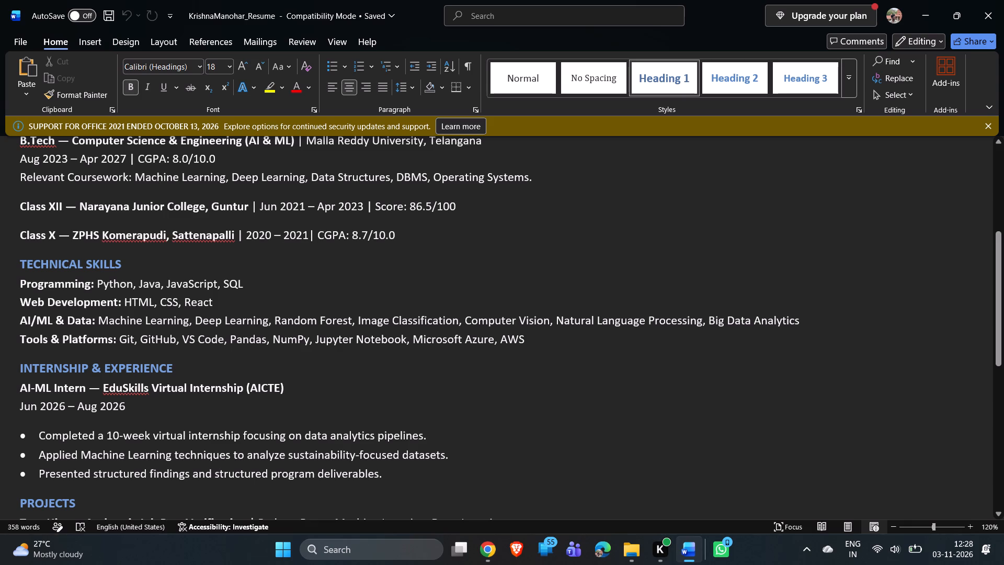
{"action": "left_click_drag", "start_coordinate": [137, 339], "coordinate": [120, 337]}
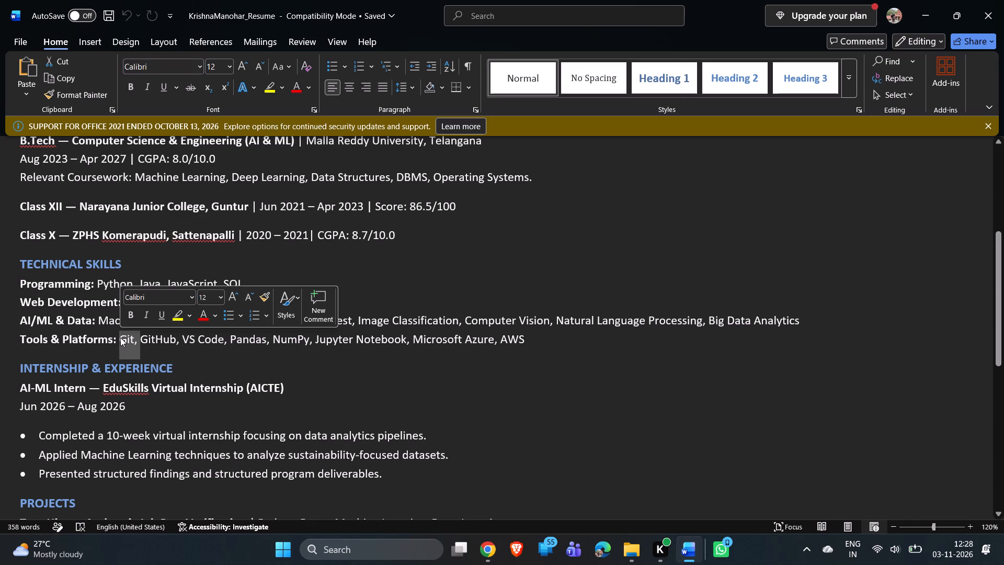
{"action": "key", "text": "BackSpace"}
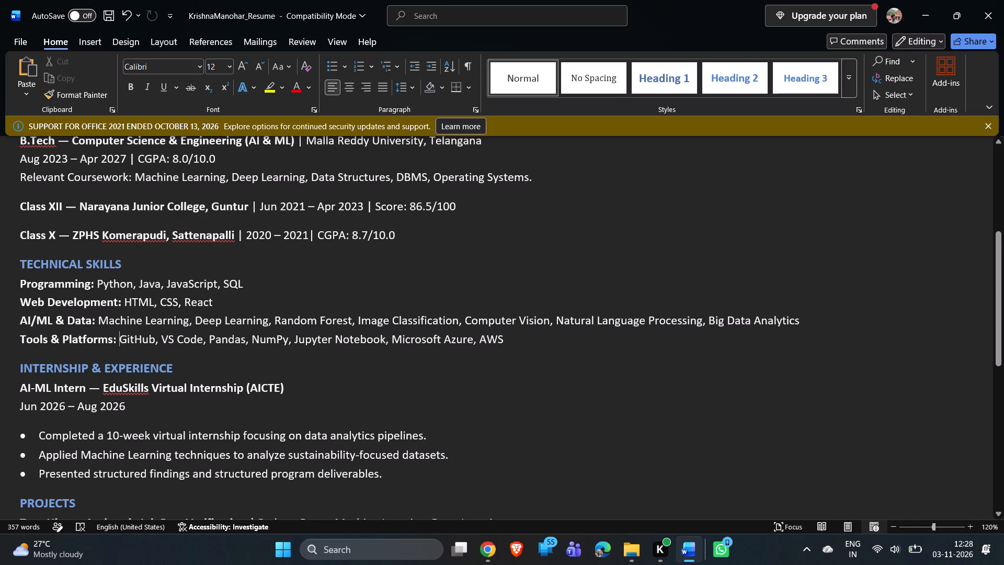
Review the resume's sections from Technical Skills through Languages, and recheck the summary, education and skills entries.
{"action": "scroll", "coordinate": [206, 434], "scroll_direction": "right", "scroll_amount": 2}
{"action": "scroll", "coordinate": [206, 434], "scroll_direction": "down", "scroll_amount": 2}
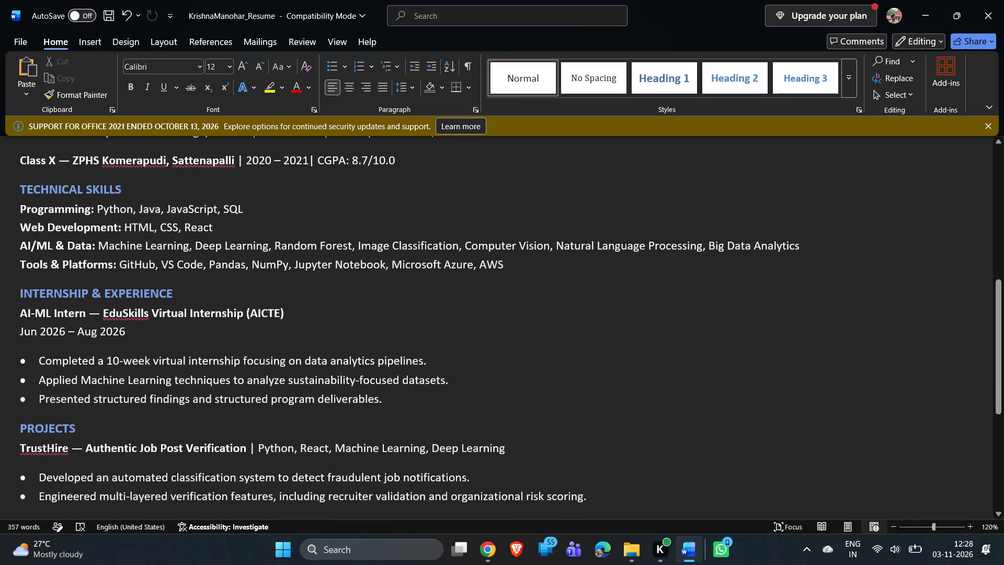
{"action": "scroll", "coordinate": [206, 434], "scroll_direction": "down", "scroll_amount": 1}
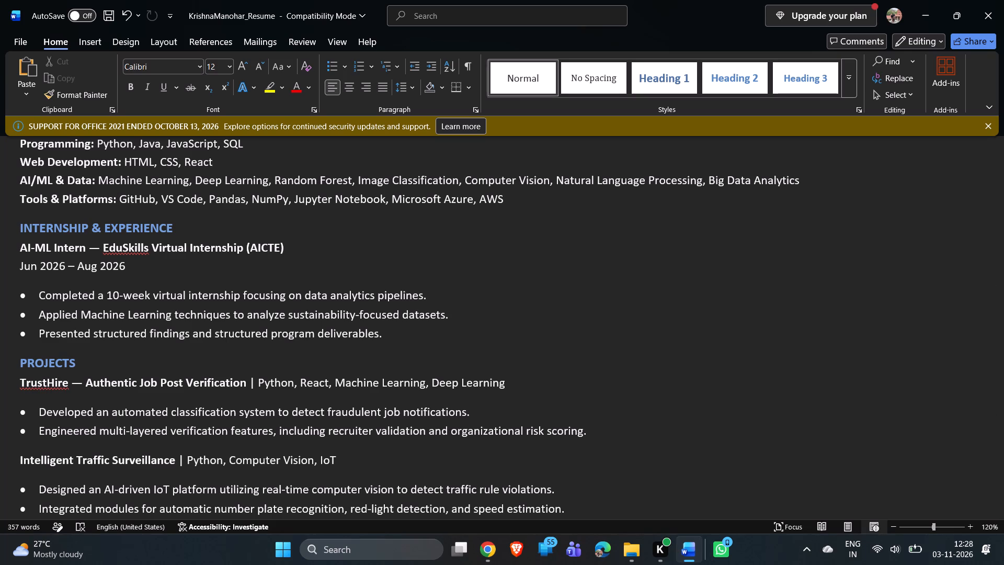
{"action": "scroll", "coordinate": [271, 431], "scroll_direction": "down", "scroll_amount": 1}
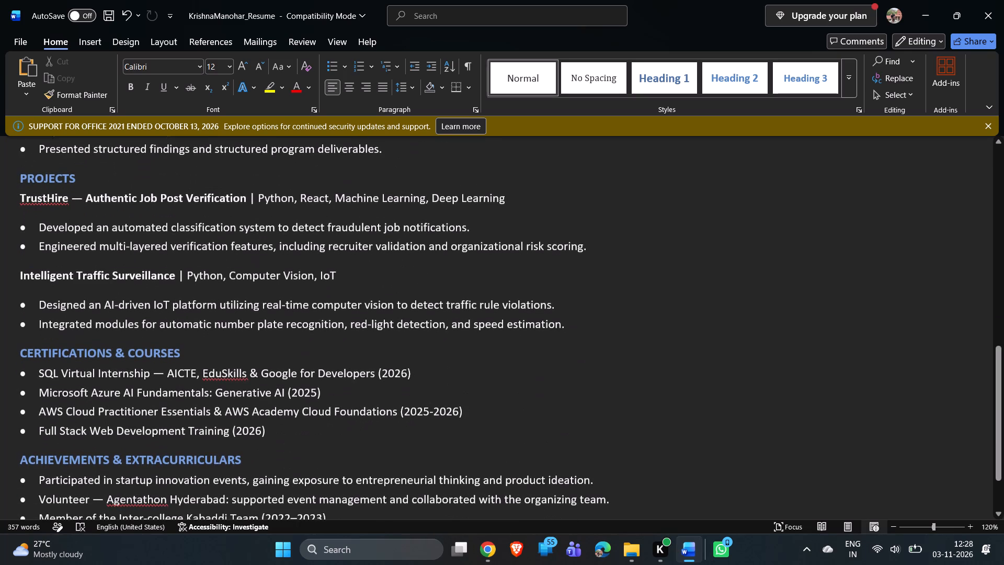
{"action": "scroll", "coordinate": [147, 364], "scroll_direction": "down", "scroll_amount": 1}
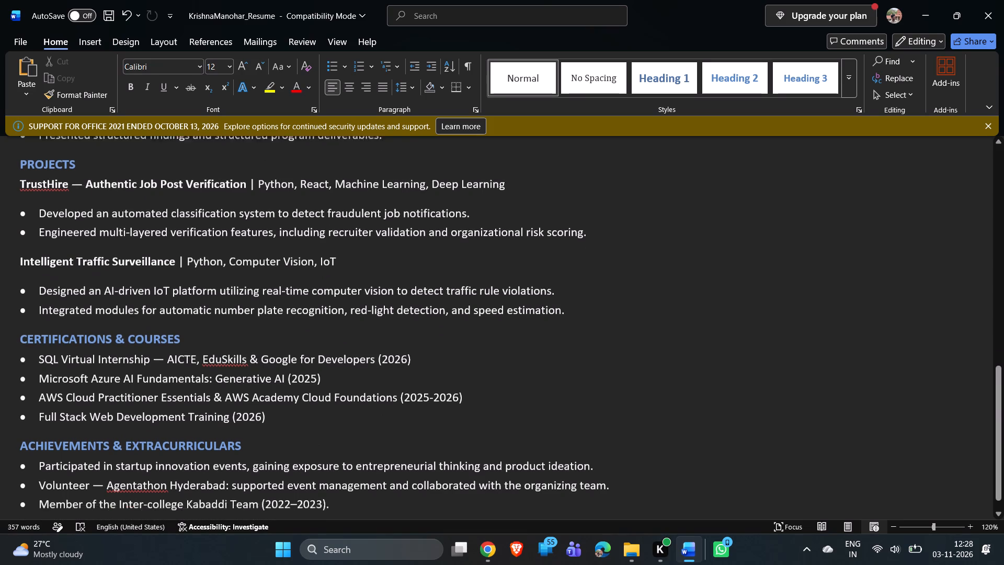
{"action": "scroll", "coordinate": [147, 364], "scroll_direction": "down", "scroll_amount": 1}
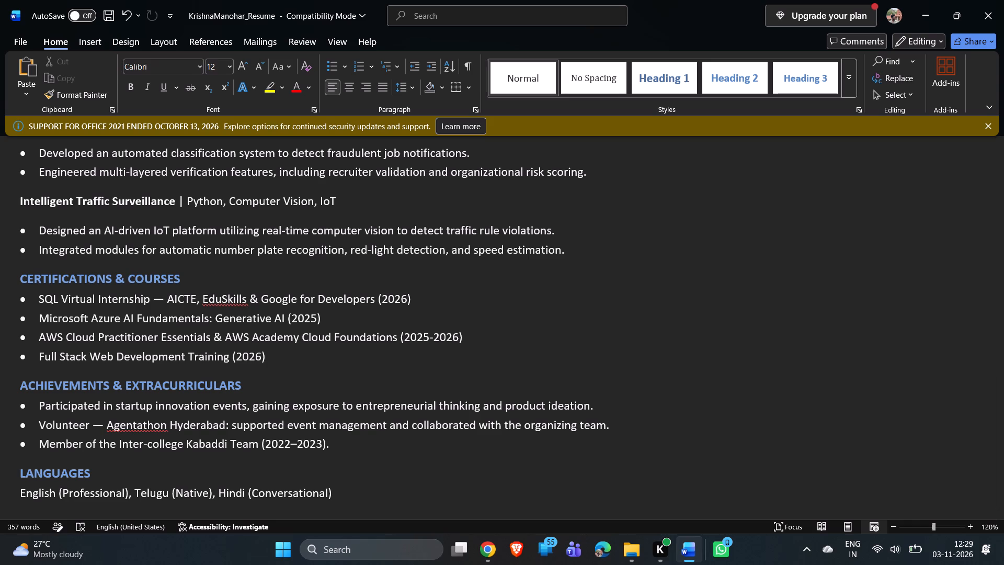
{"action": "left_click_drag", "start_coordinate": [612, 425], "coordinate": [629, 399]}
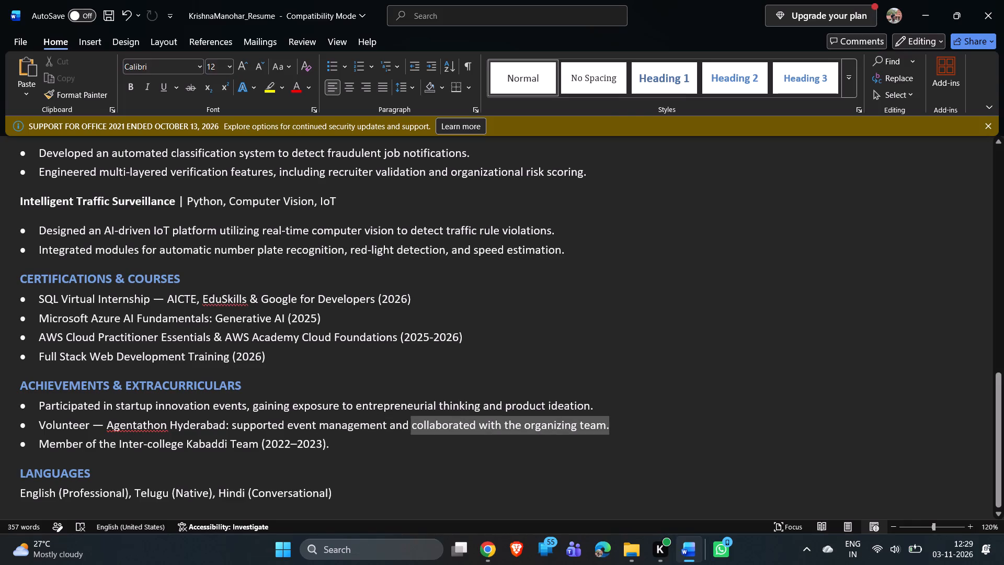
{"action": "left_click_drag", "start_coordinate": [629, 399], "coordinate": [749, 386]}
{"action": "left_click", "coordinate": [744, 419]}
{"action": "scroll", "coordinate": [638, 261], "scroll_direction": "down", "scroll_amount": 2}
{"action": "scroll", "coordinate": [638, 261], "scroll_direction": "up", "scroll_amount": 3}
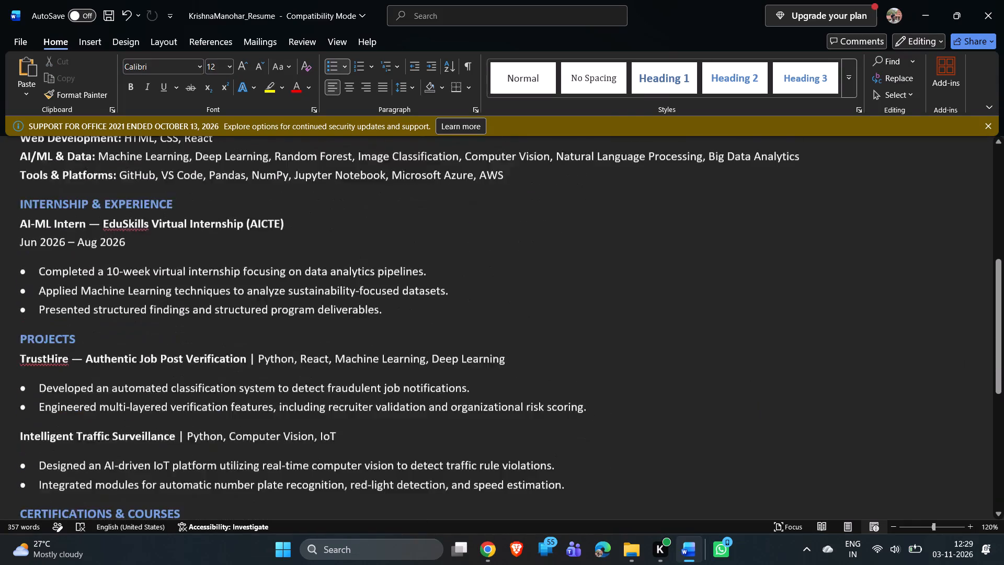
{"action": "scroll", "coordinate": [638, 261], "scroll_direction": "up", "scroll_amount": 2}
{"action": "scroll", "coordinate": [638, 261], "scroll_direction": "down", "scroll_amount": 2}
{"action": "scroll", "coordinate": [638, 261], "scroll_direction": "up", "scroll_amount": 1}
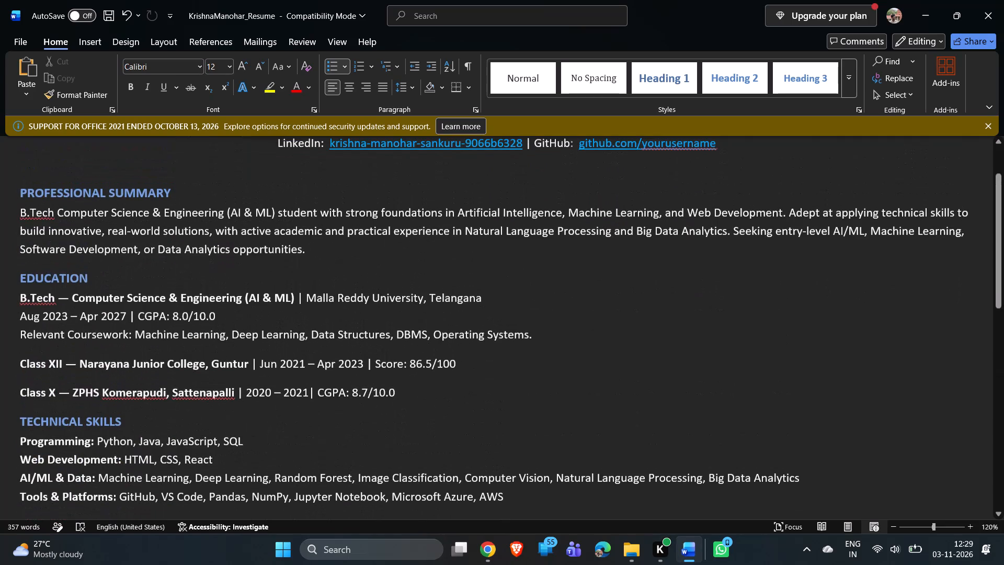
{"action": "scroll", "coordinate": [638, 261], "scroll_direction": "down", "scroll_amount": 1}
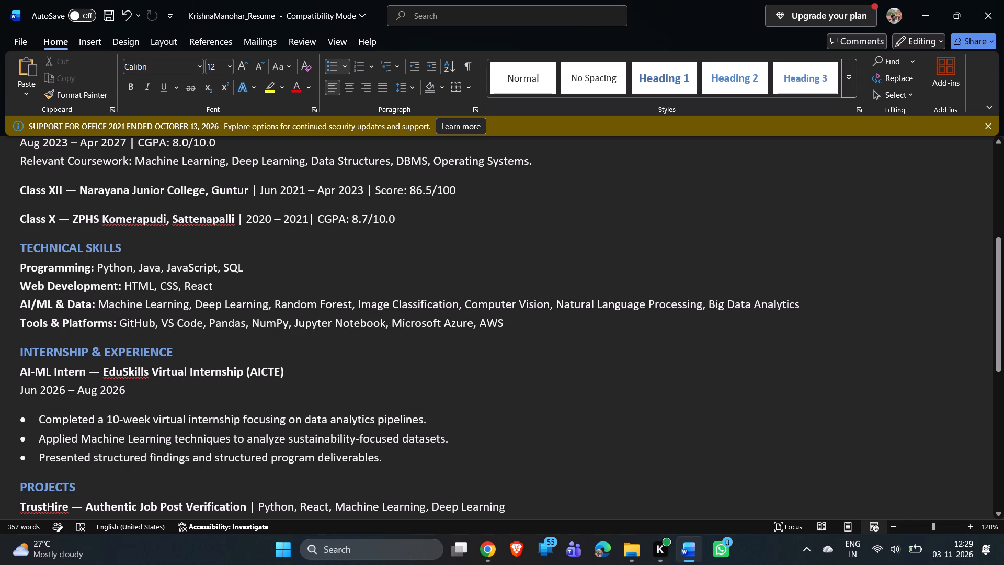
{"action": "left_click", "coordinate": [215, 286]}
Save the edited resume under its existing name.
{"action": "left_click", "coordinate": [24, 43]}
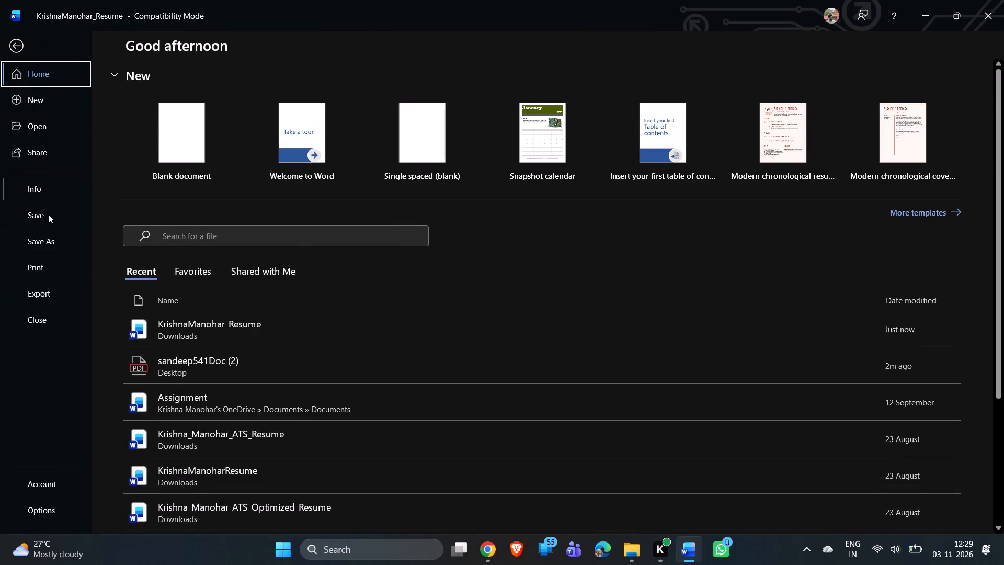
{"action": "left_click", "coordinate": [45, 241]}
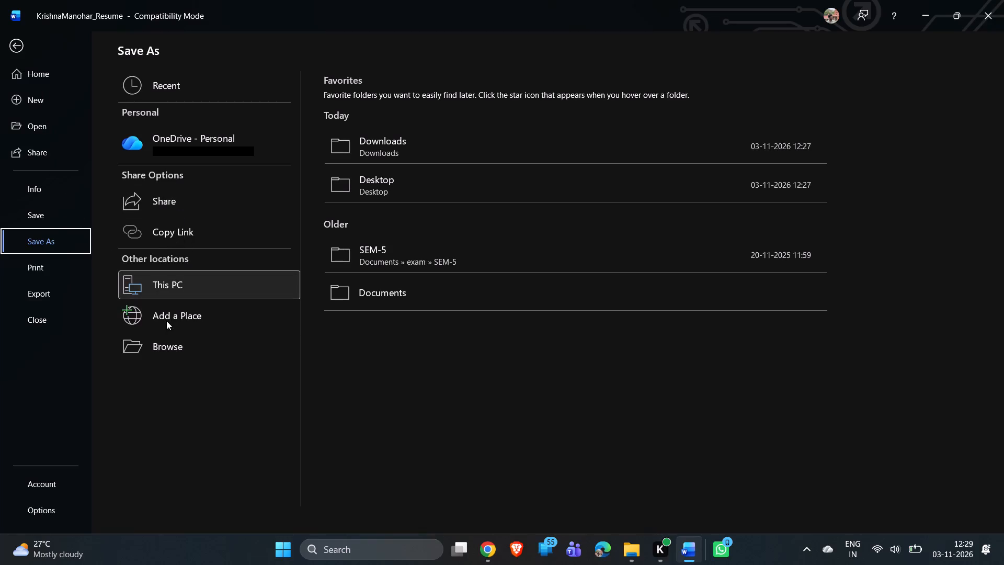
{"action": "left_click", "coordinate": [44, 213]}
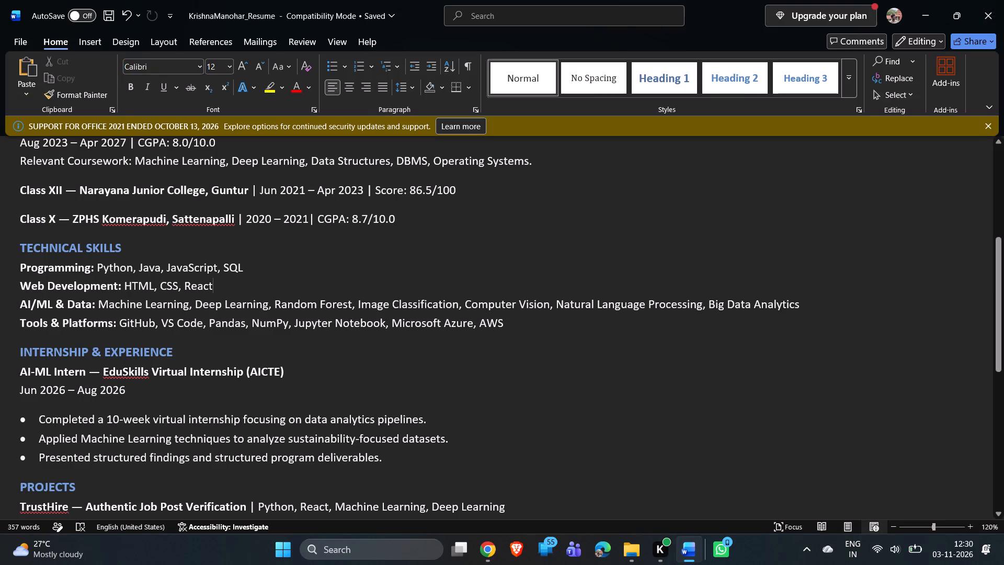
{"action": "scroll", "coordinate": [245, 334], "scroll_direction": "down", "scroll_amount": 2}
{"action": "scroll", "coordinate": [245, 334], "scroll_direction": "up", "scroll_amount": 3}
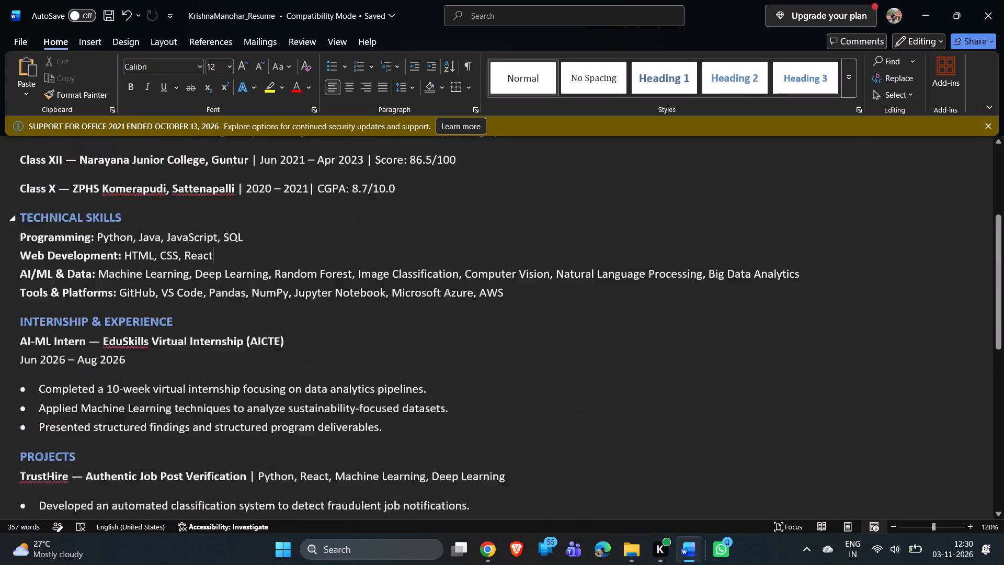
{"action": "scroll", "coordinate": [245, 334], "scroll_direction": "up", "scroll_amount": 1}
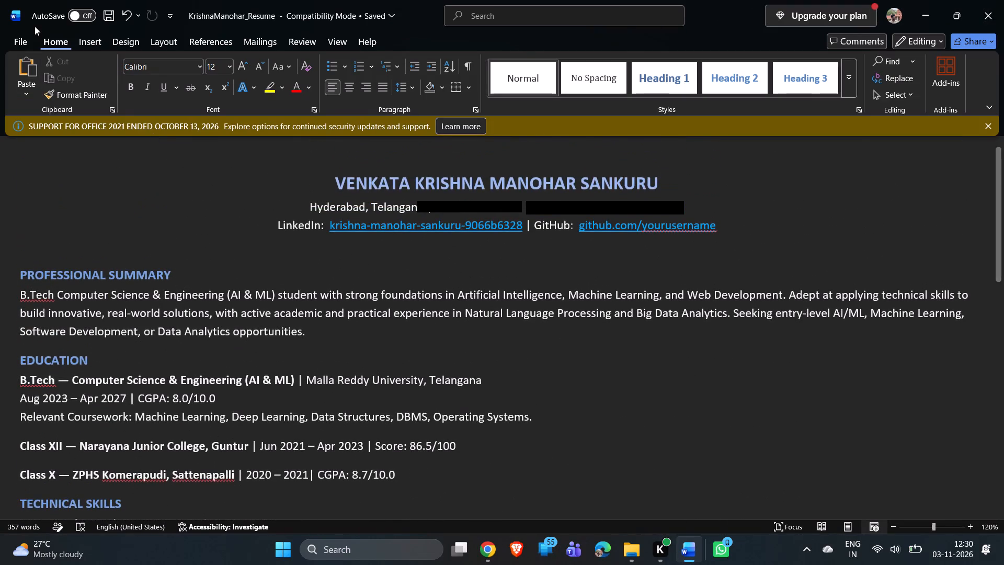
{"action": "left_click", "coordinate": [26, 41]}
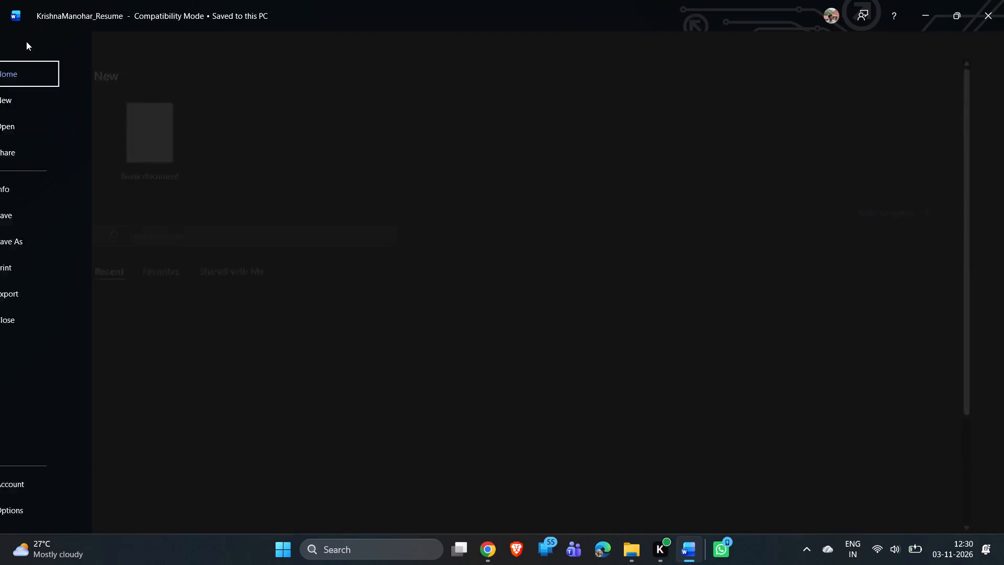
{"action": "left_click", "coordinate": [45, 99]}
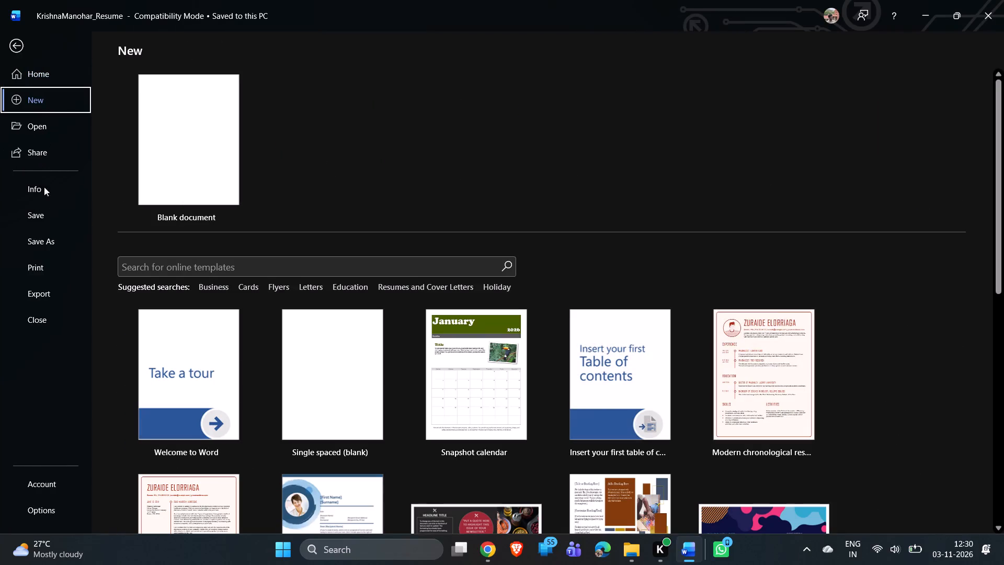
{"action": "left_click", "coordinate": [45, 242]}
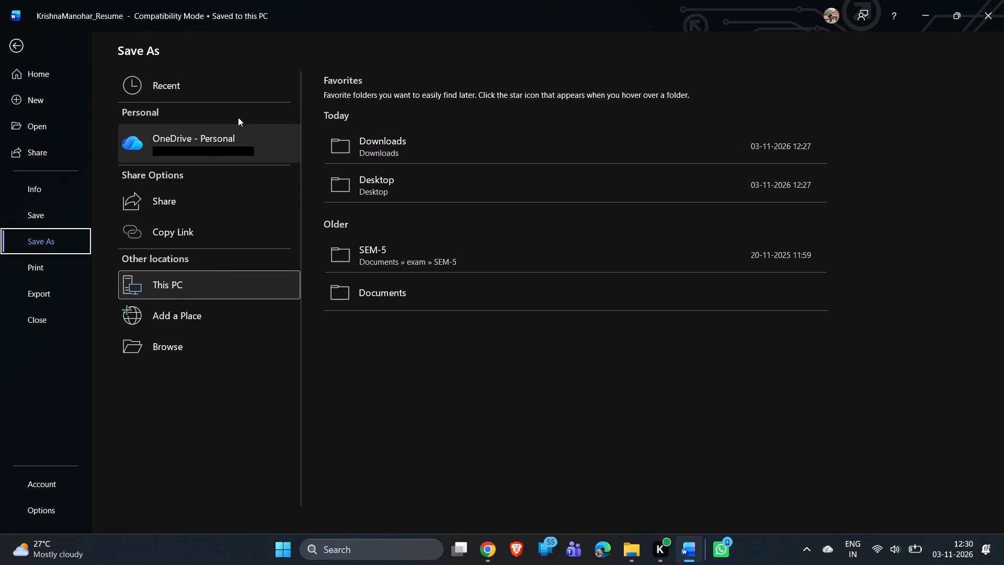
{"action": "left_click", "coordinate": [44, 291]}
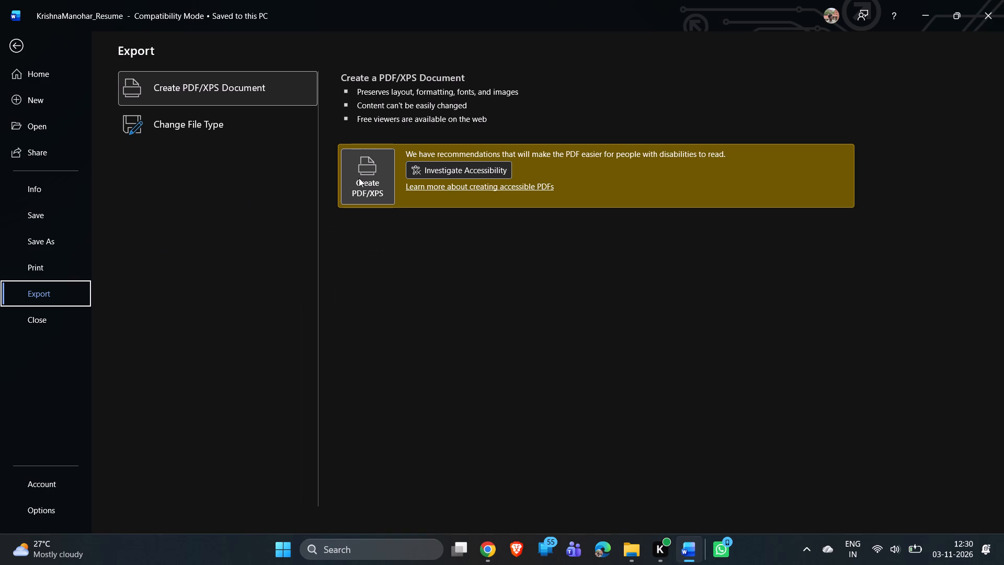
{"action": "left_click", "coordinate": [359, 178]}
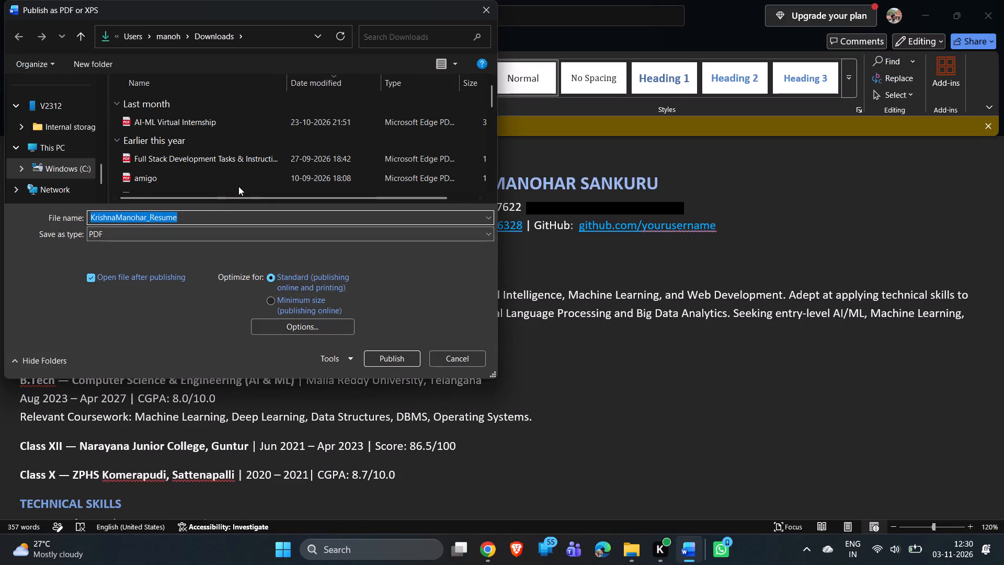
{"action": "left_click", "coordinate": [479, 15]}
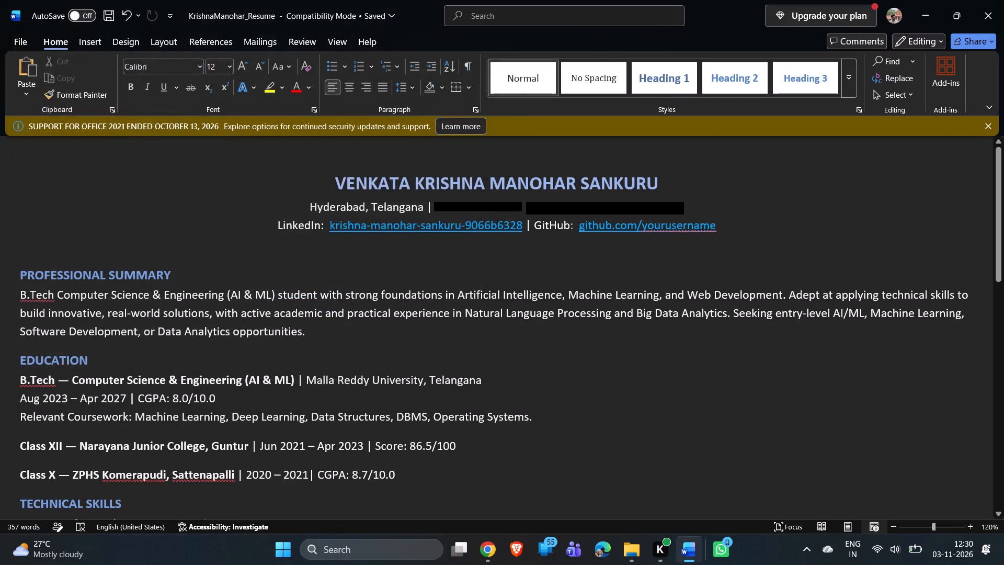
Reread the resume from Education to Languages, examining the AI/ML & Data skills, projects and certifications.
{"action": "scroll", "coordinate": [310, 383], "scroll_direction": "down", "scroll_amount": 1}
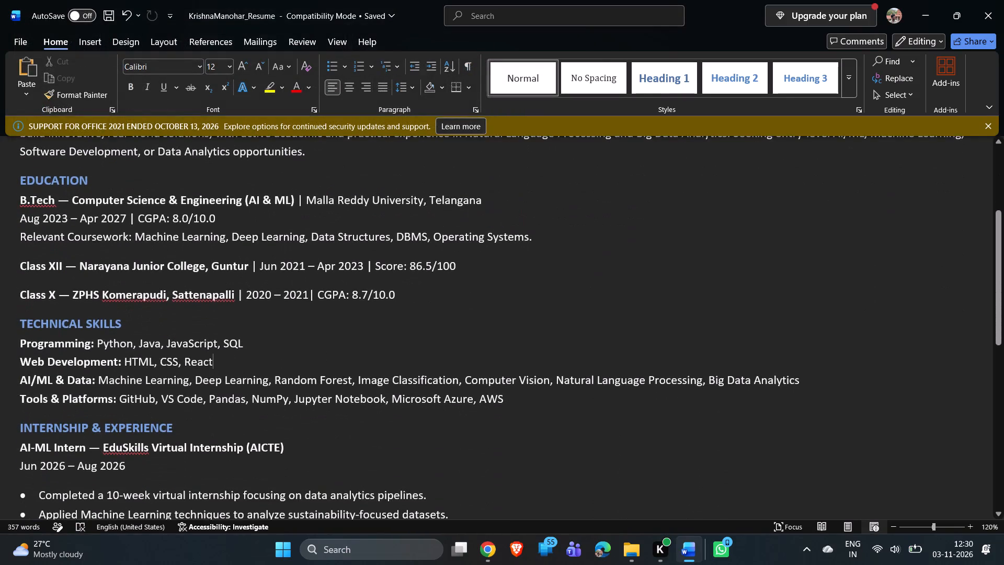
{"action": "scroll", "coordinate": [226, 380], "scroll_direction": "down", "scroll_amount": 1}
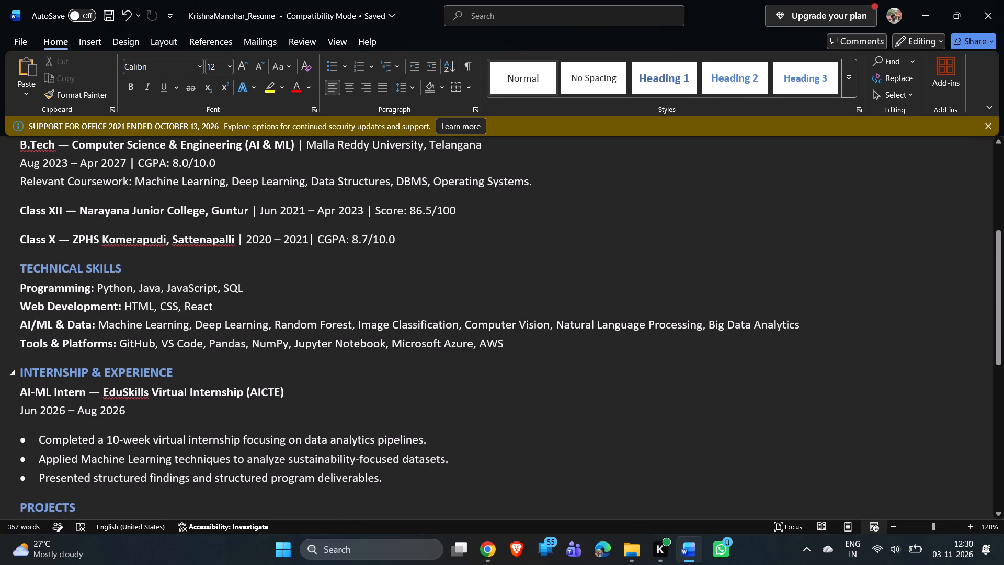
{"action": "scroll", "coordinate": [328, 322], "scroll_direction": "left", "scroll_amount": 1}
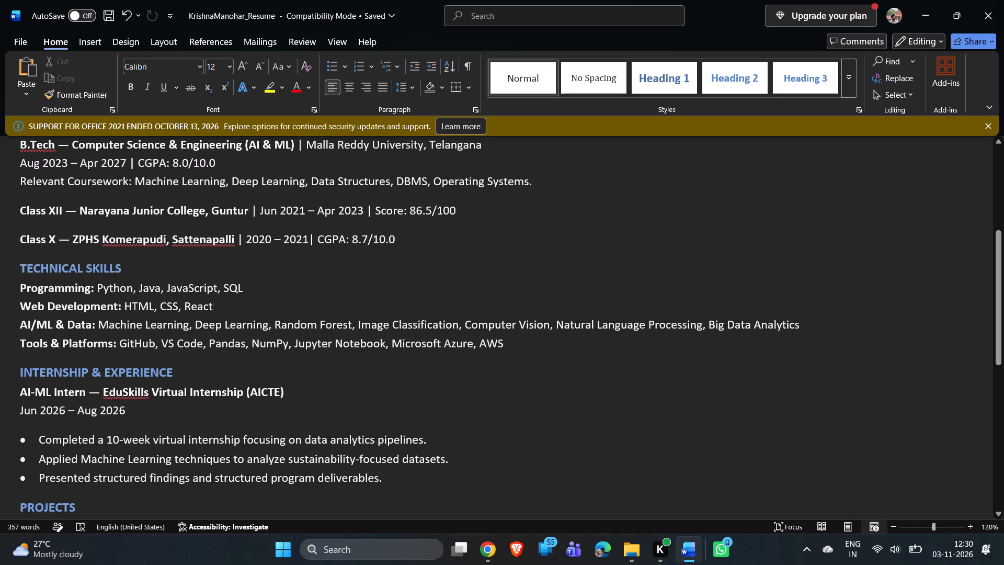
{"action": "left_click_drag", "start_coordinate": [274, 324], "coordinate": [509, 317]}
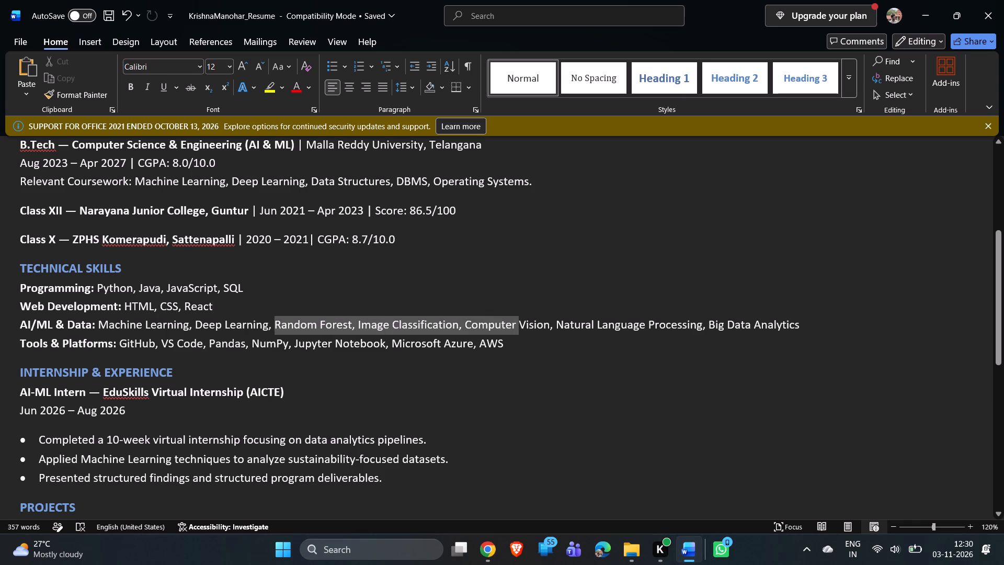
{"action": "left_click_drag", "start_coordinate": [509, 317], "coordinate": [682, 325]}
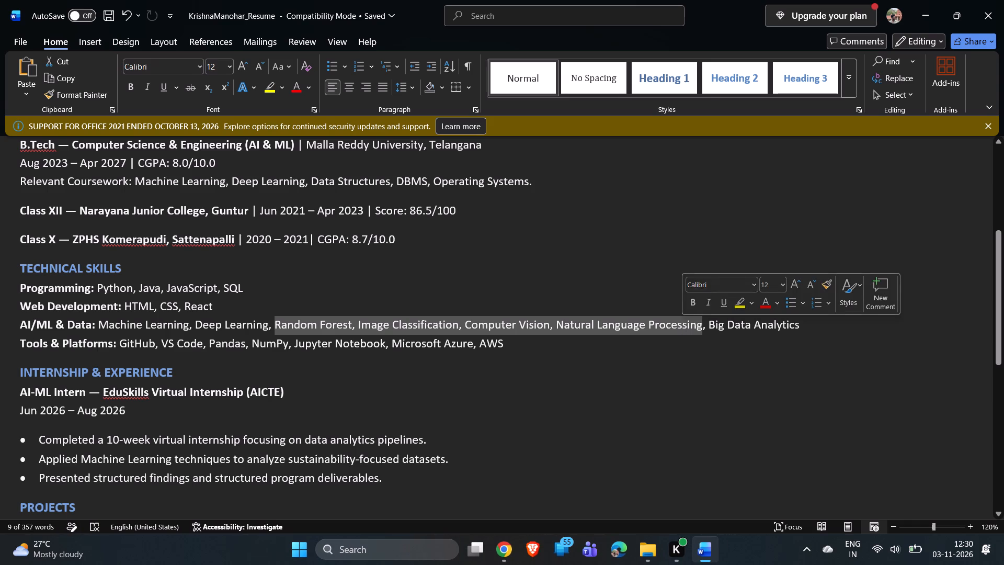
{"action": "left_click", "coordinate": [805, 336]}
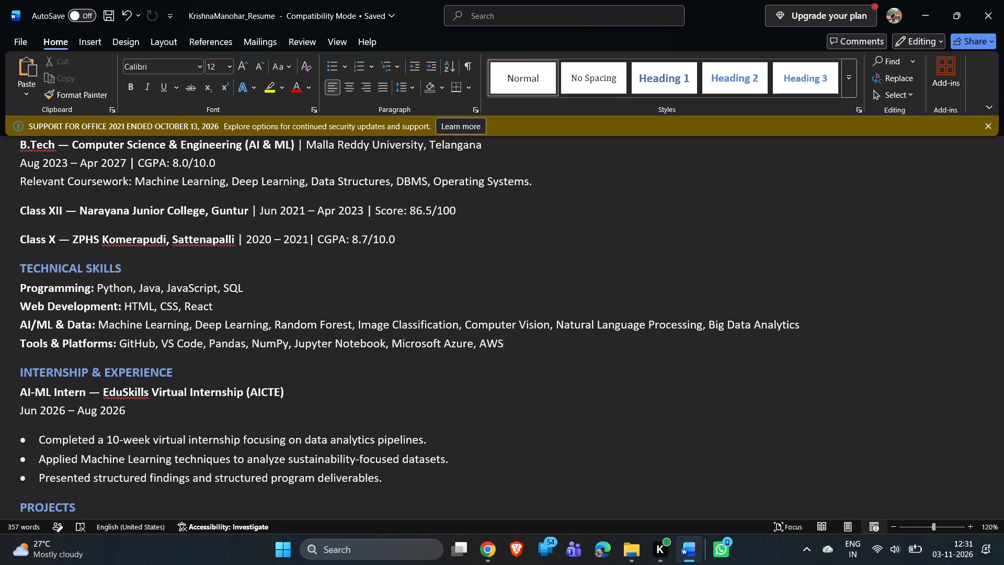
{"action": "scroll", "coordinate": [501, 346], "scroll_direction": "down", "scroll_amount": 1}
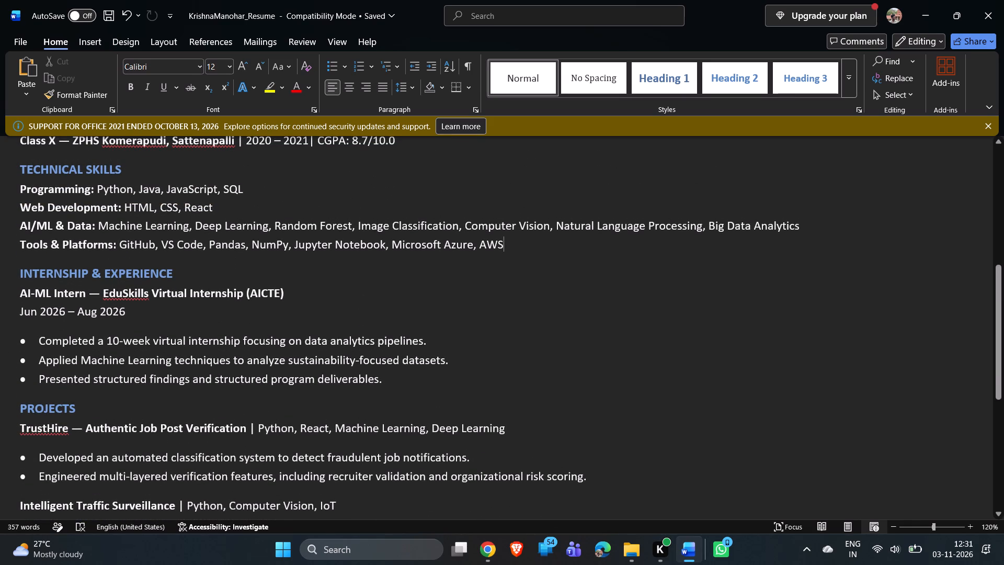
{"action": "scroll", "coordinate": [280, 344], "scroll_direction": "down", "scroll_amount": 1}
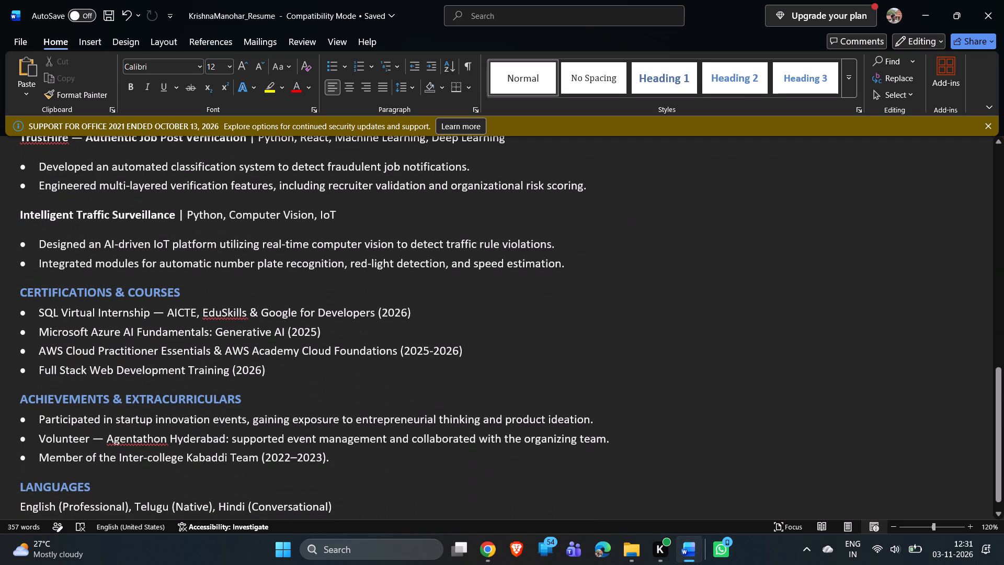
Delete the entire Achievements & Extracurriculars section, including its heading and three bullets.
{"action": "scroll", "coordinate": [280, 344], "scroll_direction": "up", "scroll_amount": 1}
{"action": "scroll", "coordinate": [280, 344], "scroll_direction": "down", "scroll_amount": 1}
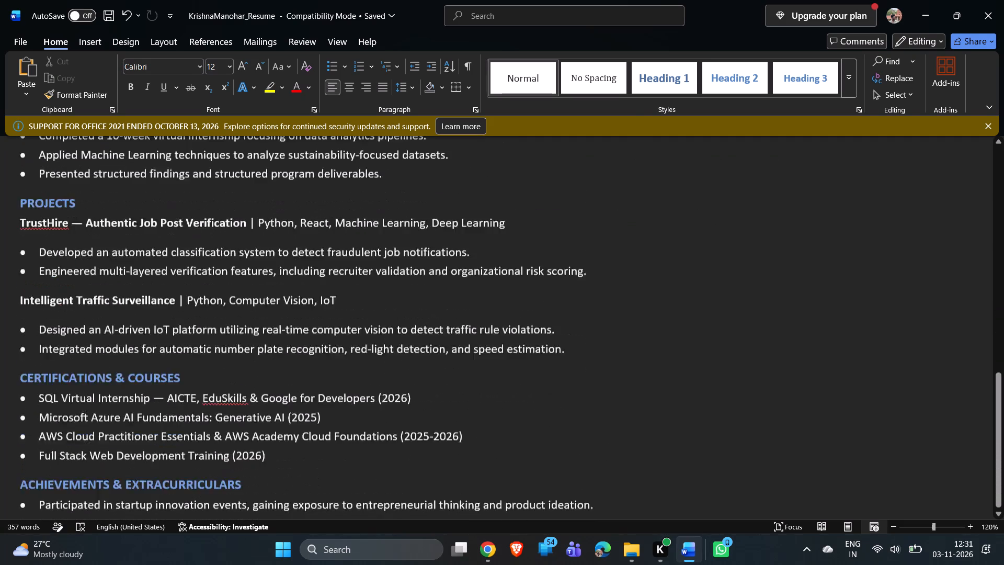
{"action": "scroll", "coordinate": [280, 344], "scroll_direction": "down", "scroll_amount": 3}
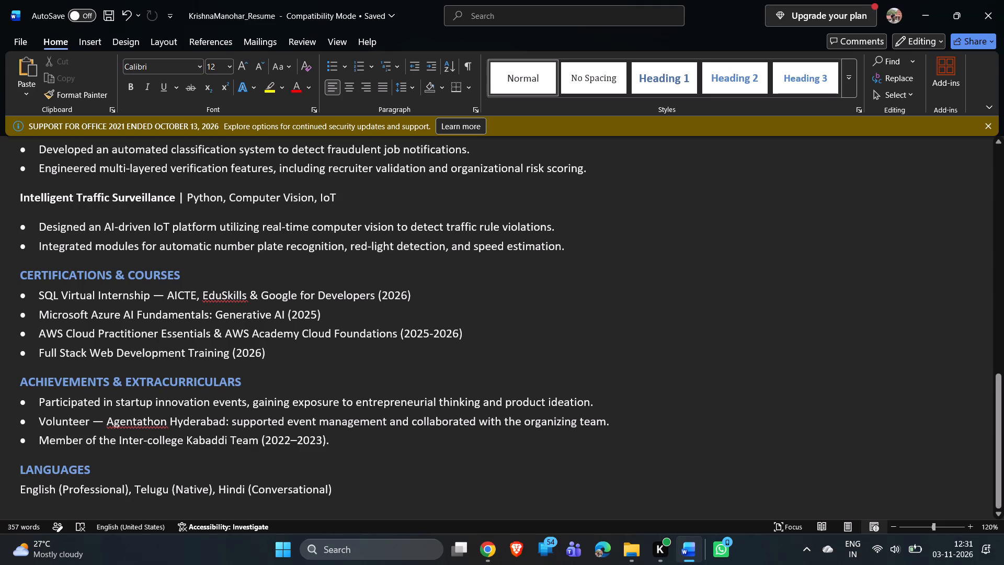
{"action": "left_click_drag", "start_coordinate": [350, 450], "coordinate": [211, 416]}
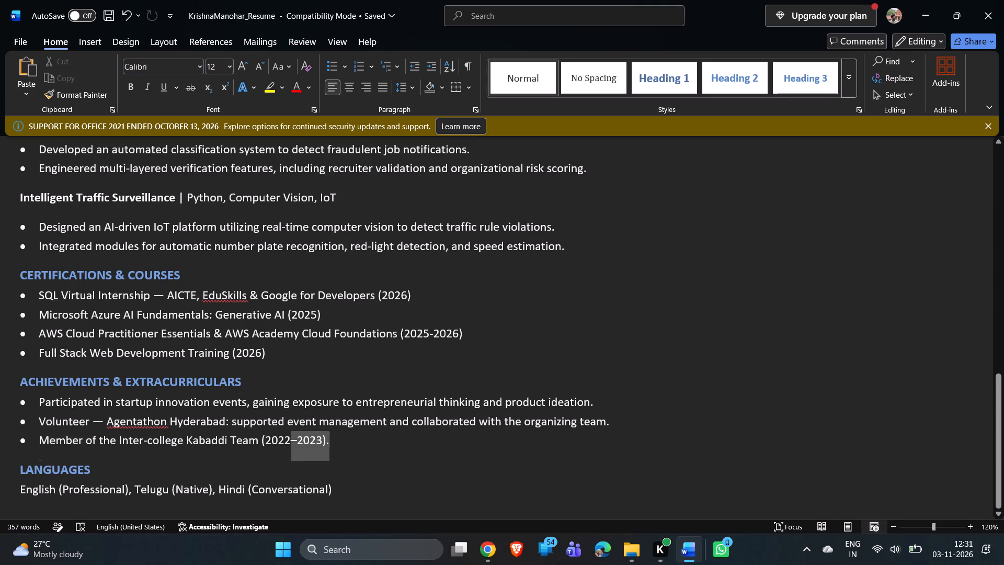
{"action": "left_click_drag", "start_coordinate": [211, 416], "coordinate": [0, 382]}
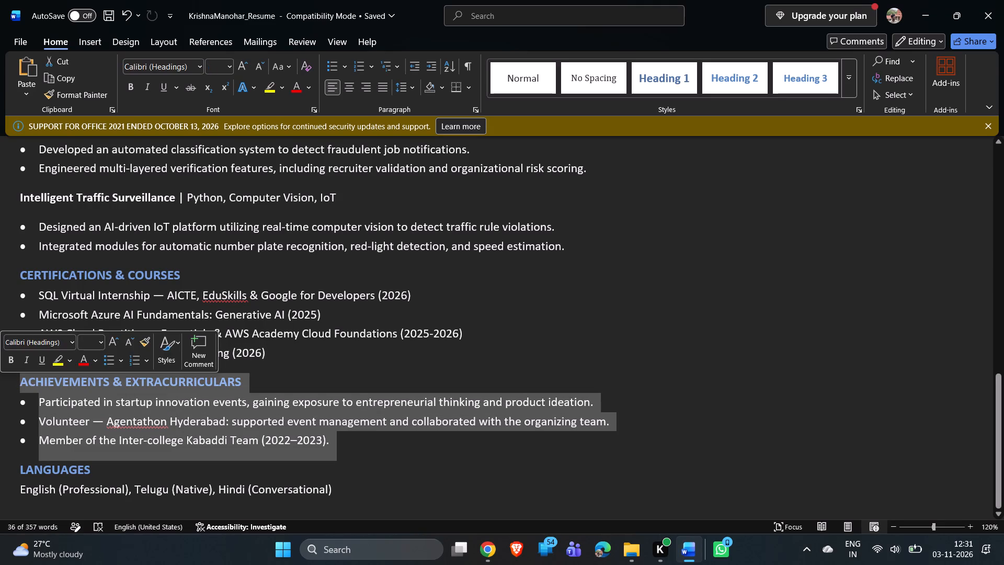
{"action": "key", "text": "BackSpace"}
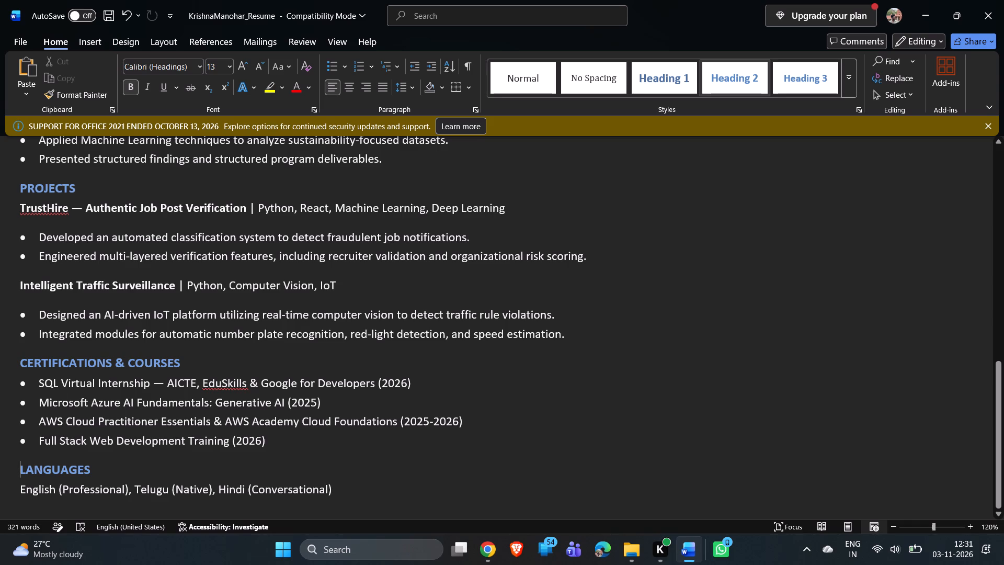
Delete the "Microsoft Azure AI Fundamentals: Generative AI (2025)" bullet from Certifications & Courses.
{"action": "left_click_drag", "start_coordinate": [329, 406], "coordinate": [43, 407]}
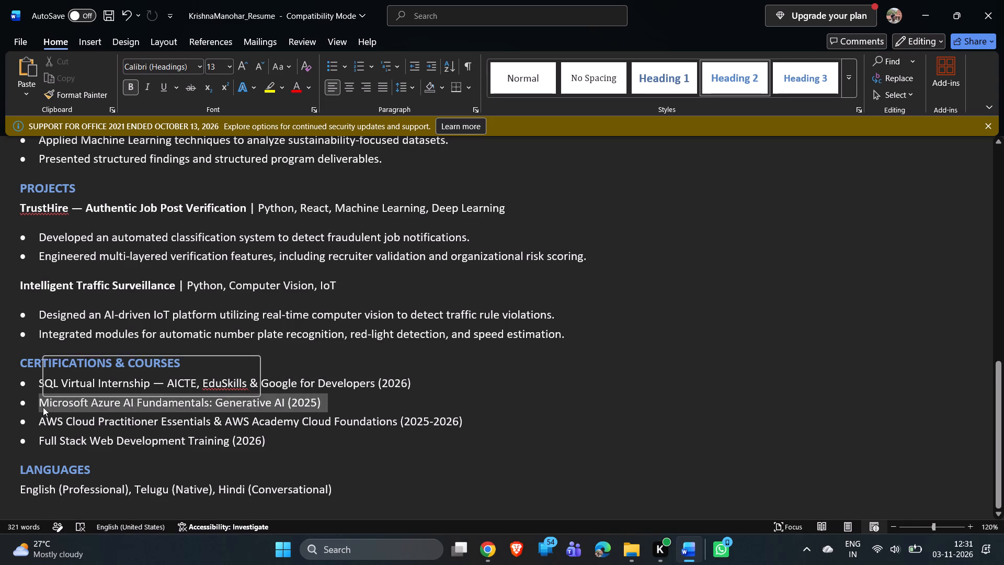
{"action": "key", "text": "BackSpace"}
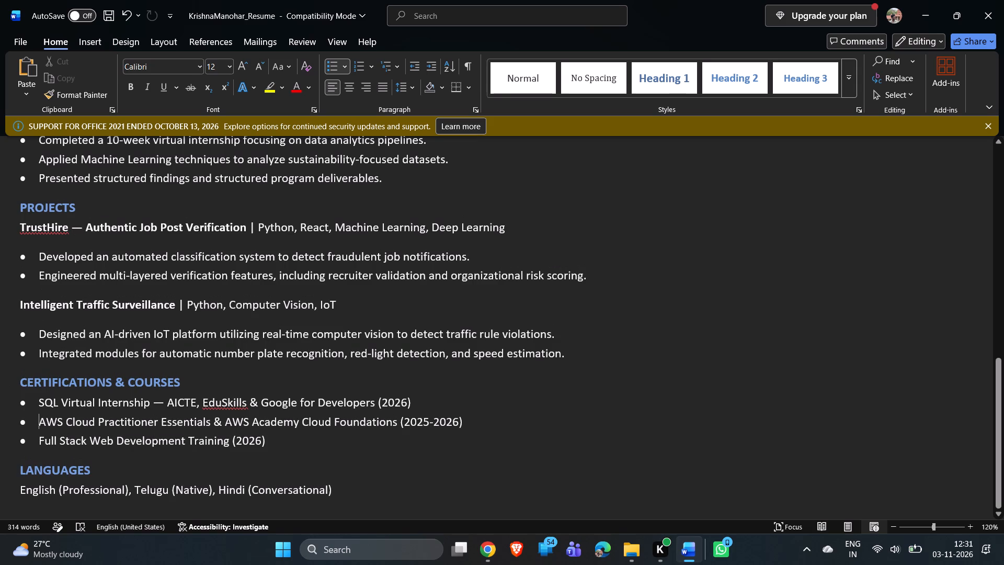
Review the resume from Education and Technical Skills through Projects, Certifications & Courses and Languages.
{"action": "scroll", "coordinate": [123, 278], "scroll_direction": "up", "scroll_amount": 1}
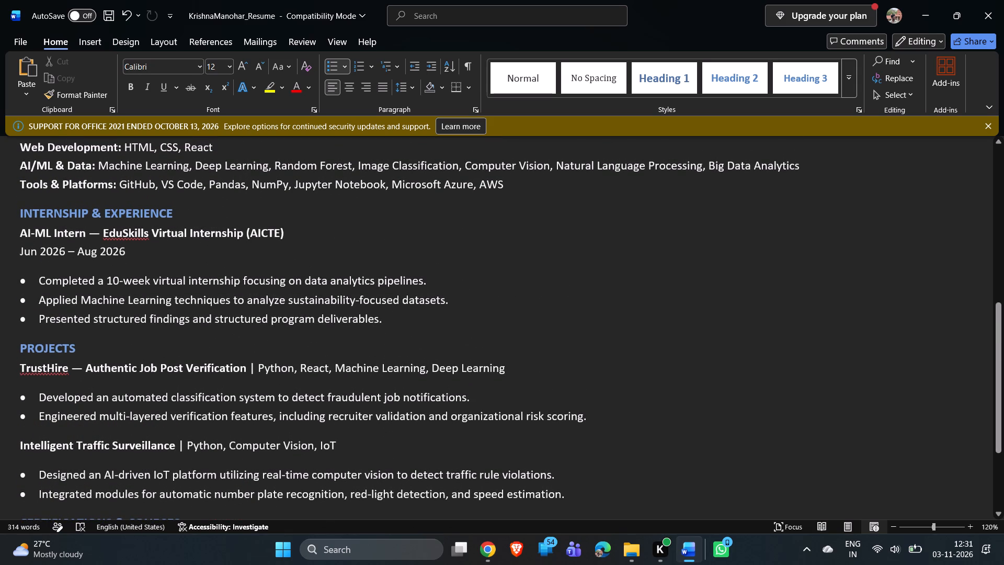
{"action": "scroll", "coordinate": [150, 285], "scroll_direction": "up", "scroll_amount": 1}
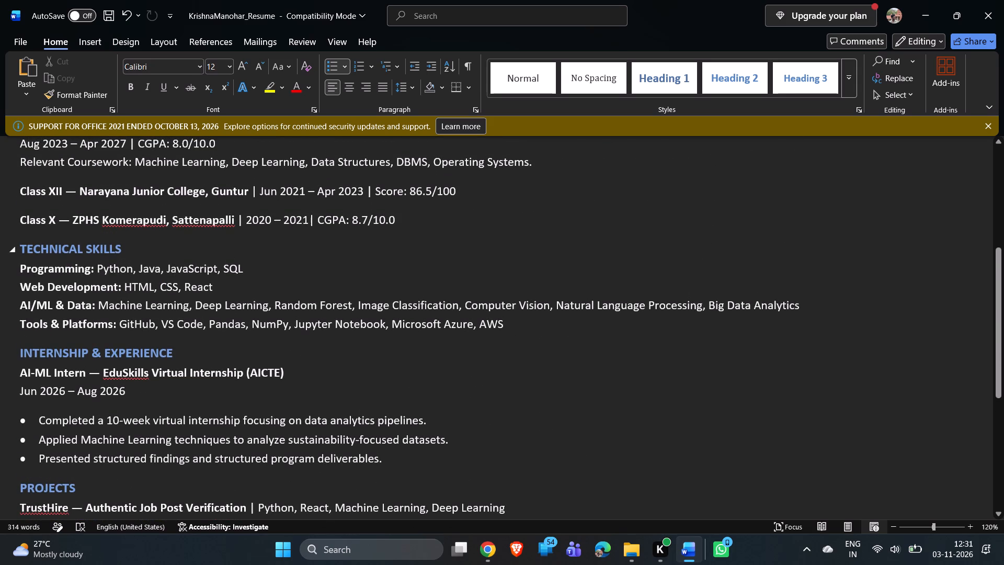
{"action": "scroll", "coordinate": [372, 214], "scroll_direction": "down", "scroll_amount": 5}
{"action": "scroll", "coordinate": [372, 214], "scroll_direction": "up", "scroll_amount": 3}
{"action": "scroll", "coordinate": [372, 214], "scroll_direction": "down", "scroll_amount": 8}
{"action": "scroll", "coordinate": [372, 214], "scroll_direction": "up", "scroll_amount": 8}
{"action": "scroll", "coordinate": [372, 214], "scroll_direction": "down", "scroll_amount": 6}
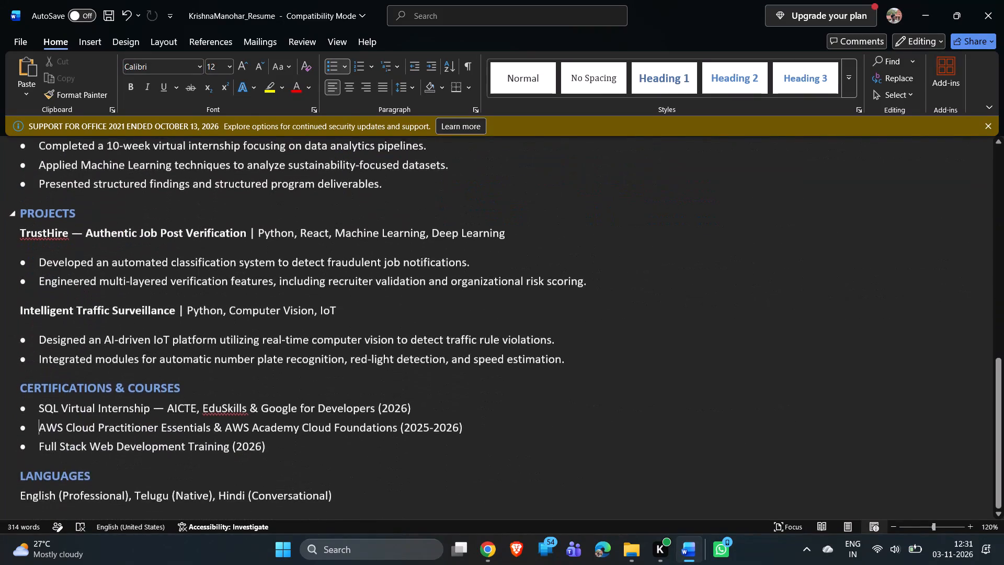
{"action": "scroll", "coordinate": [372, 214], "scroll_direction": "down", "scroll_amount": 1}
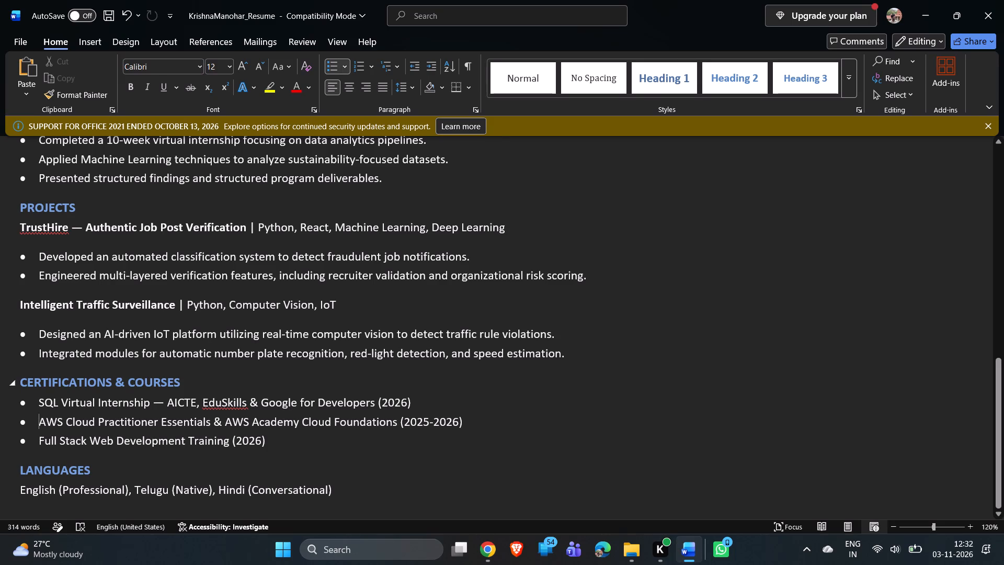
{"action": "scroll", "coordinate": [181, 315], "scroll_direction": "up", "scroll_amount": 3}
{"action": "scroll", "coordinate": [181, 315], "scroll_direction": "down", "scroll_amount": 1}
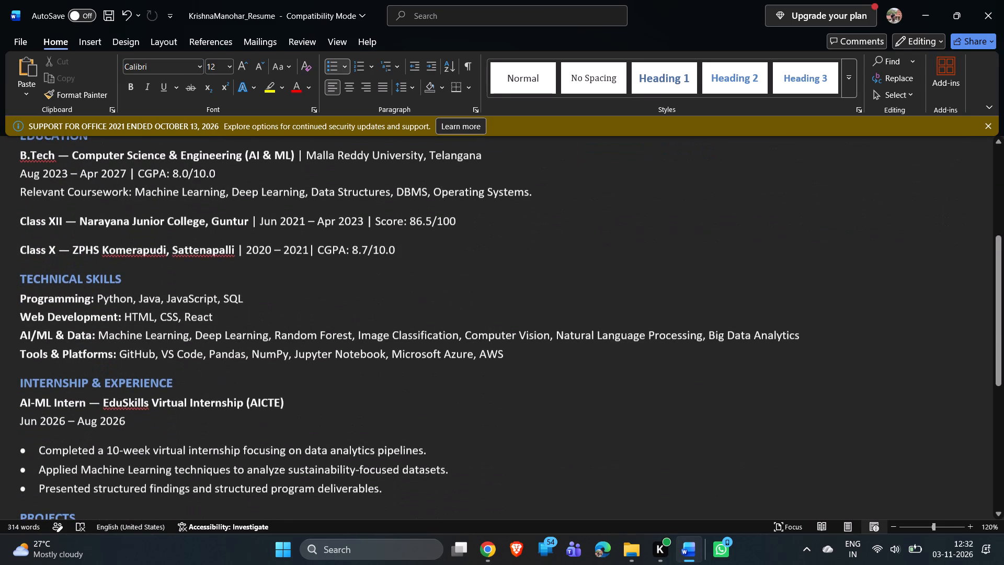
{"action": "scroll", "coordinate": [181, 315], "scroll_direction": "down", "scroll_amount": 2}
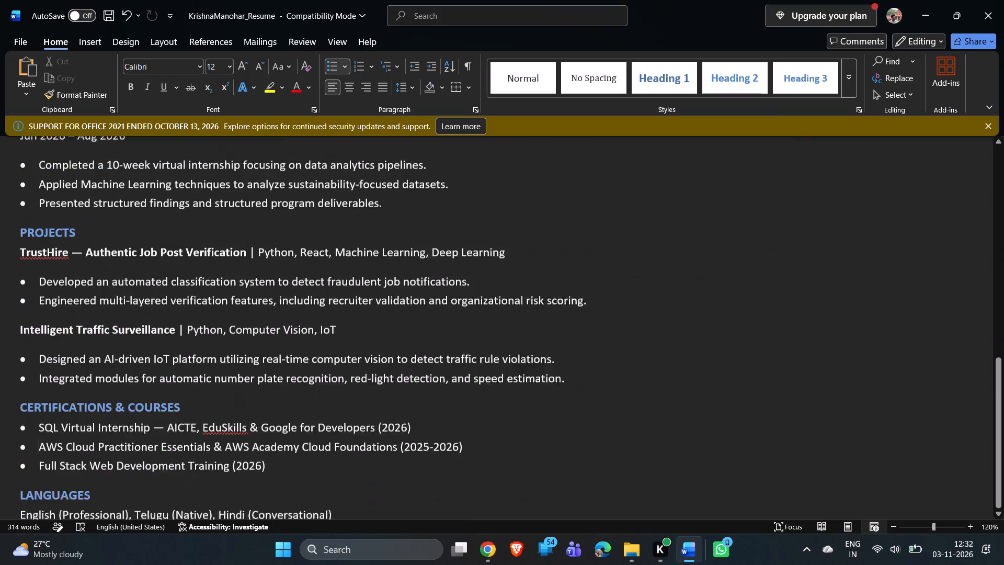
Reread the whole resume from the name header and professional summary down to Languages.
{"action": "scroll", "coordinate": [181, 315], "scroll_direction": "up", "scroll_amount": 6}
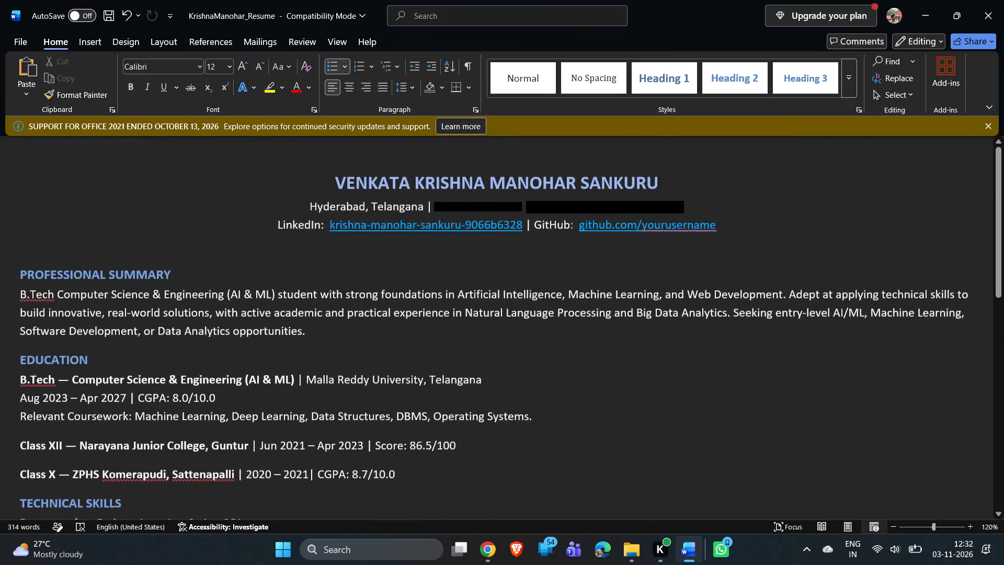
{"action": "scroll", "coordinate": [181, 315], "scroll_direction": "right", "scroll_amount": 2}
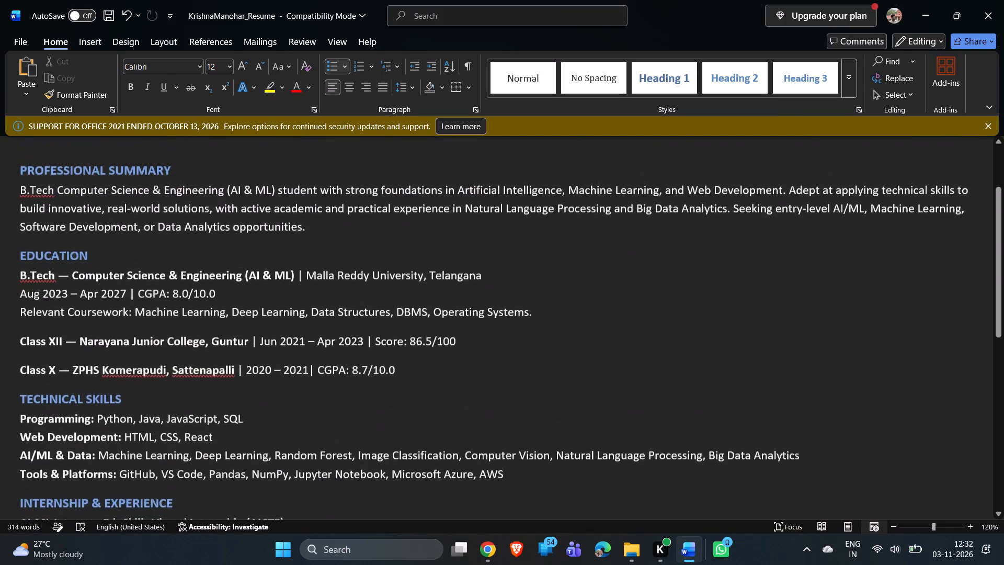
{"action": "scroll", "coordinate": [181, 315], "scroll_direction": "down", "scroll_amount": 1}
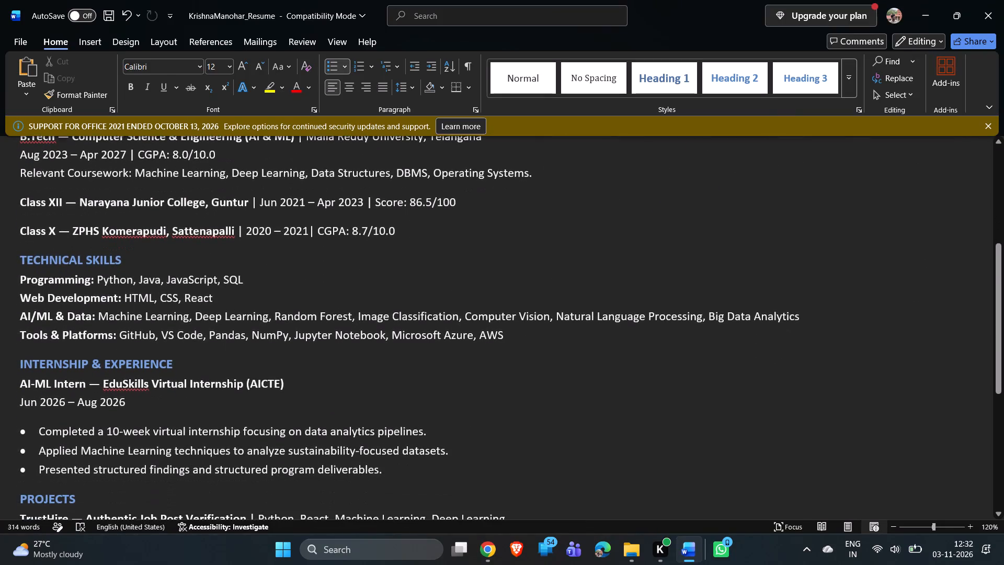
{"action": "scroll", "coordinate": [181, 315], "scroll_direction": "down", "scroll_amount": 2}
{"action": "scroll", "coordinate": [181, 315], "scroll_direction": "right", "scroll_amount": 1}
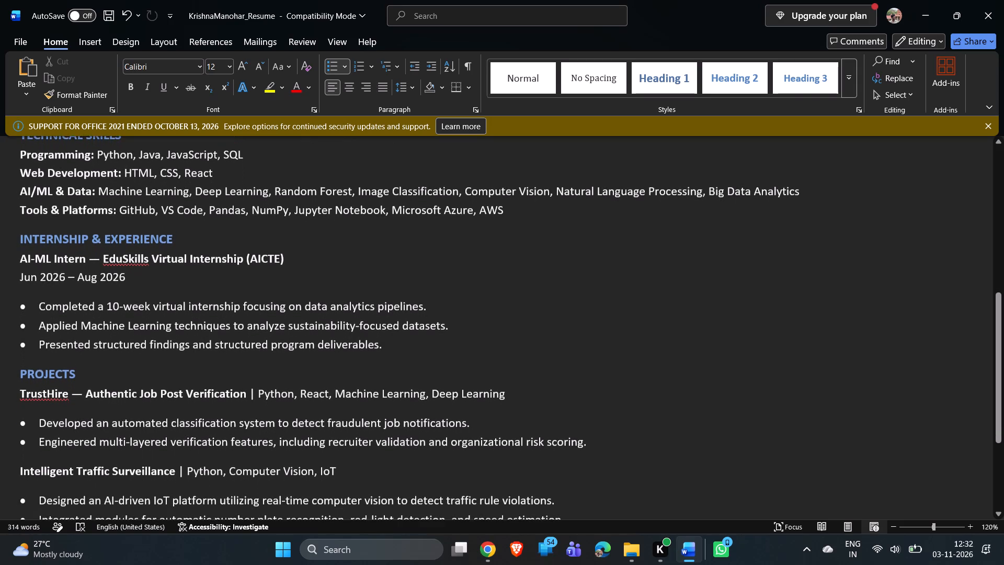
{"action": "scroll", "coordinate": [181, 315], "scroll_direction": "right", "scroll_amount": 1}
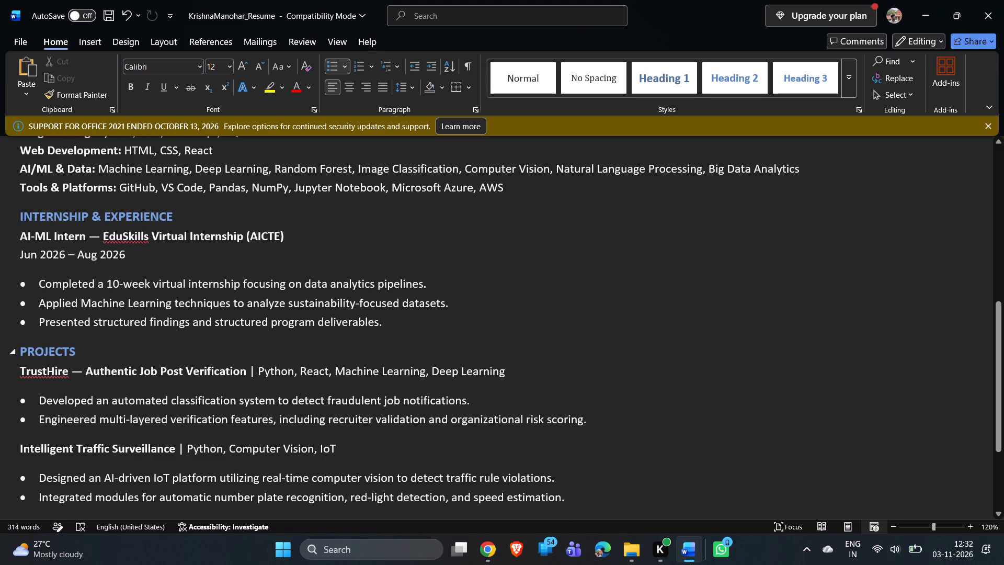
{"action": "scroll", "coordinate": [216, 400], "scroll_direction": "right", "scroll_amount": 1}
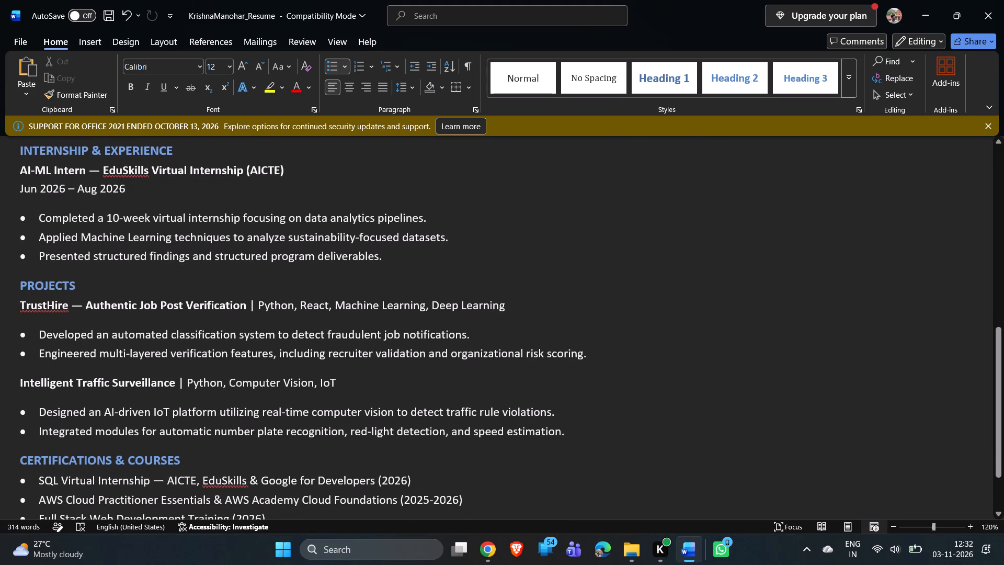
{"action": "scroll", "coordinate": [216, 400], "scroll_direction": "right", "scroll_amount": 2}
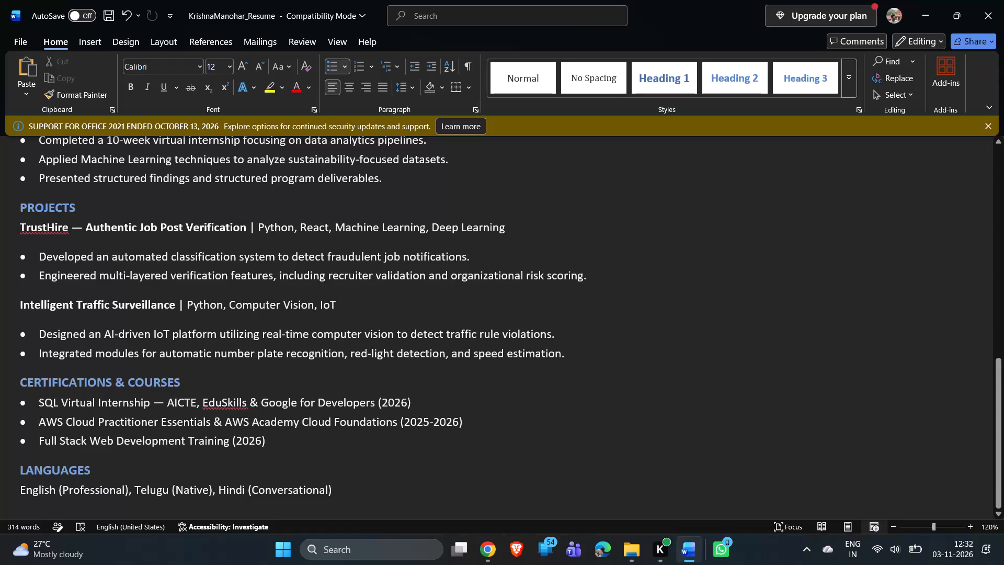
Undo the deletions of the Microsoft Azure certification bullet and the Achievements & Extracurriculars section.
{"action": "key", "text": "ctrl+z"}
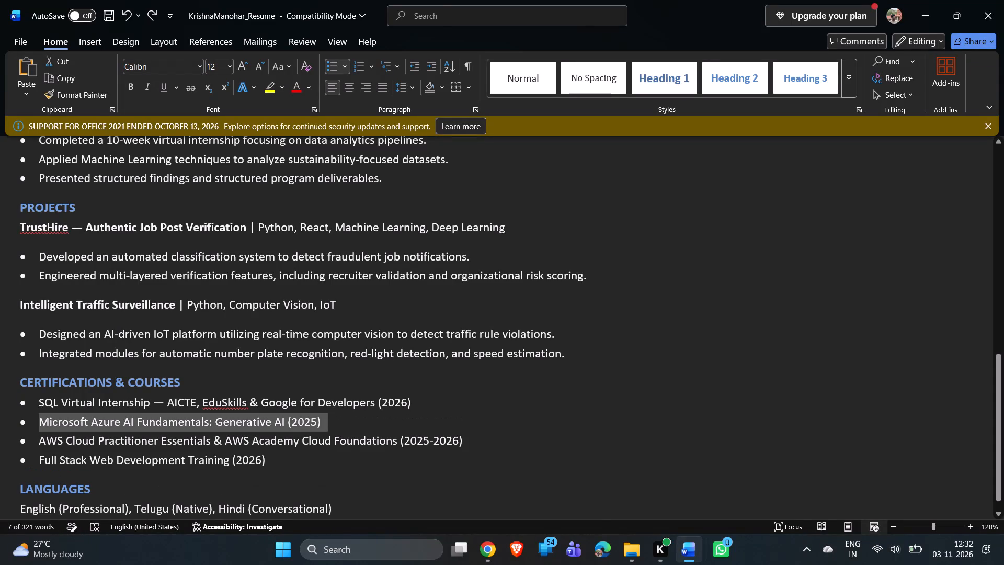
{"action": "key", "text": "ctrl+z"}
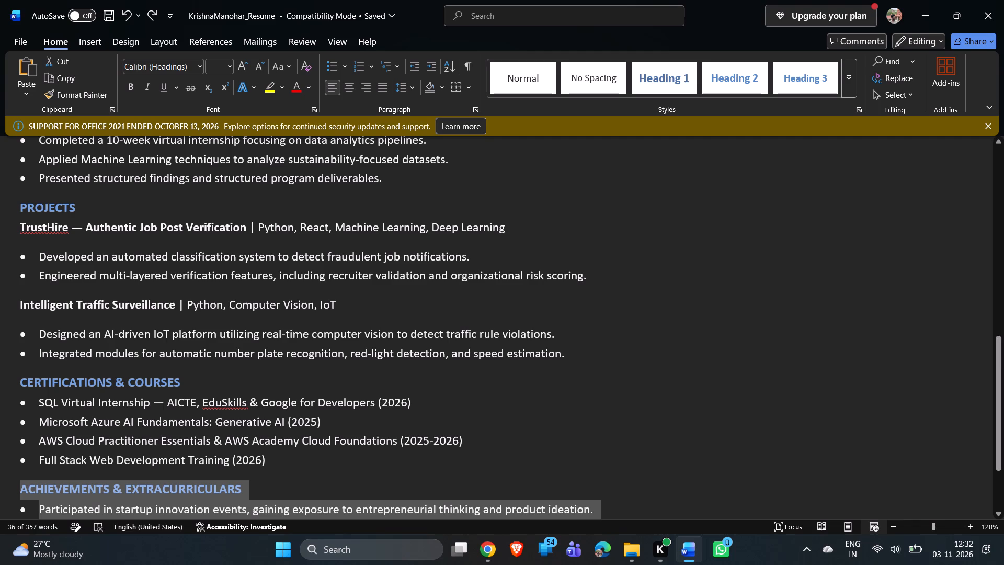
Delete the "Microsoft Azure AI Fundamentals: Generative AI (2025)" bullet from Certifications & Courses.
{"action": "scroll", "coordinate": [254, 364], "scroll_direction": "down", "scroll_amount": 1}
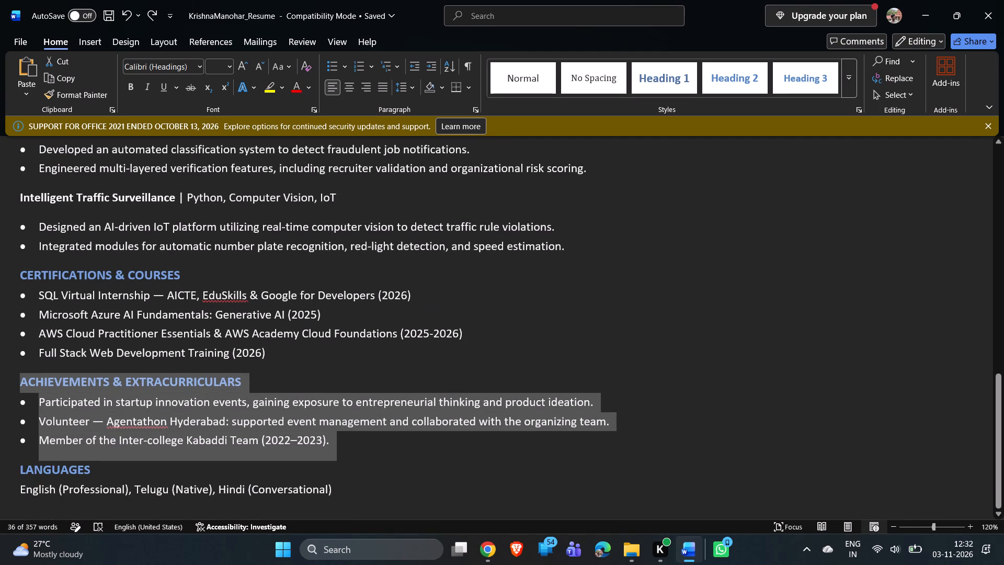
{"action": "left_click", "coordinate": [266, 369]}
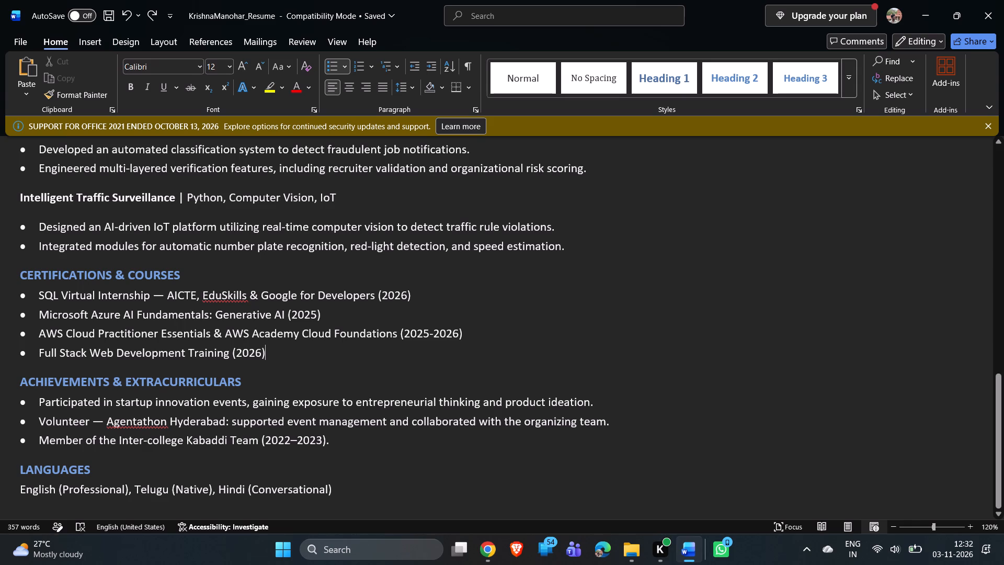
{"action": "left_click_drag", "start_coordinate": [334, 320], "coordinate": [311, 315]}
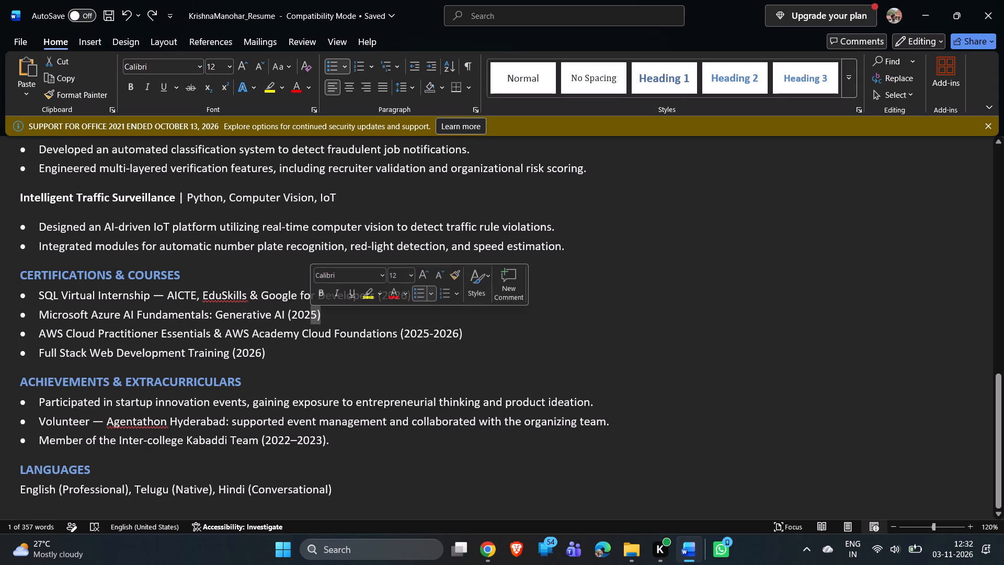
{"action": "left_click", "coordinate": [350, 310]}
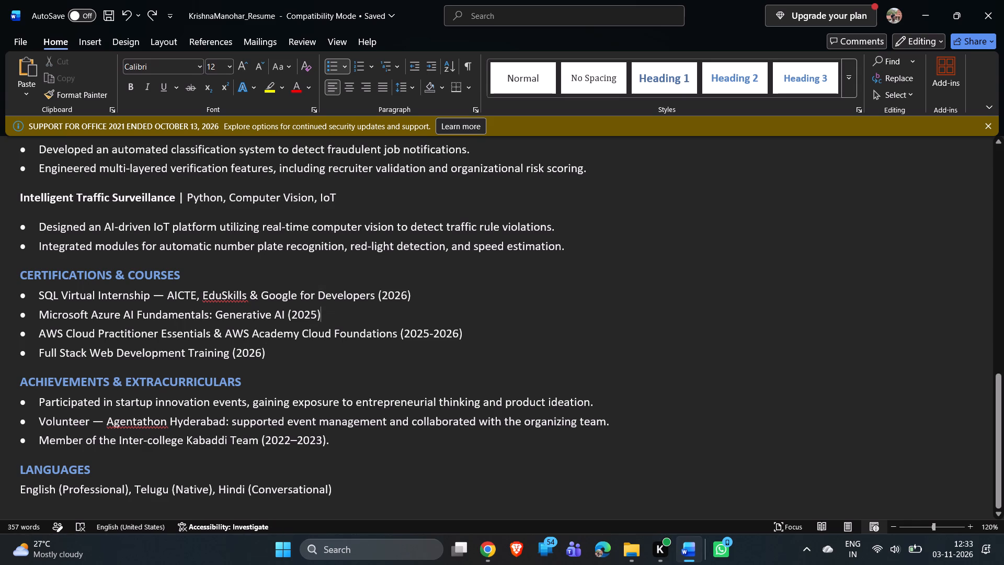
{"action": "left_click_drag", "start_coordinate": [350, 309], "coordinate": [51, 319]}
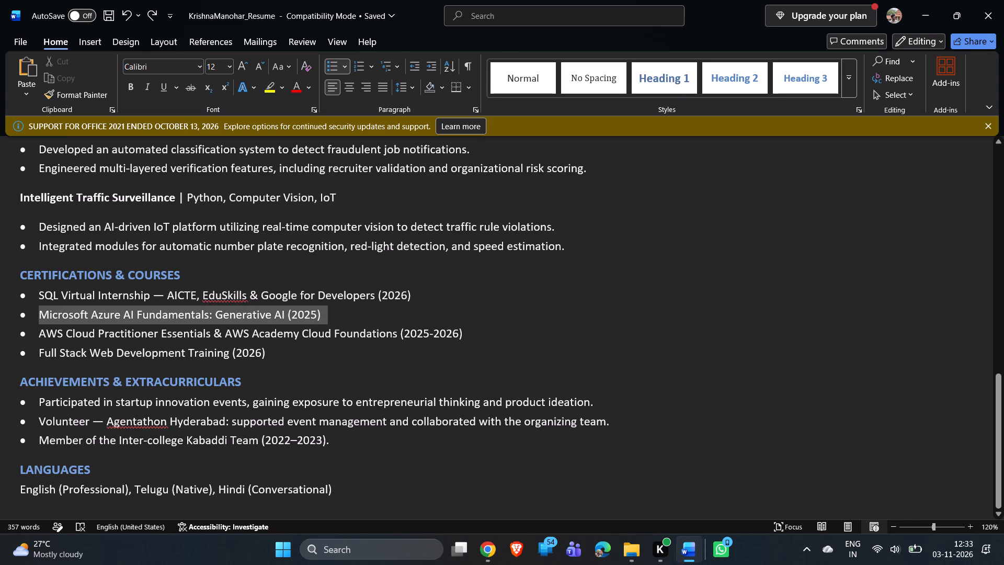
{"action": "left_click_drag", "start_coordinate": [51, 319], "coordinate": [7, 316]}
{"action": "key", "text": "BackSpace"}
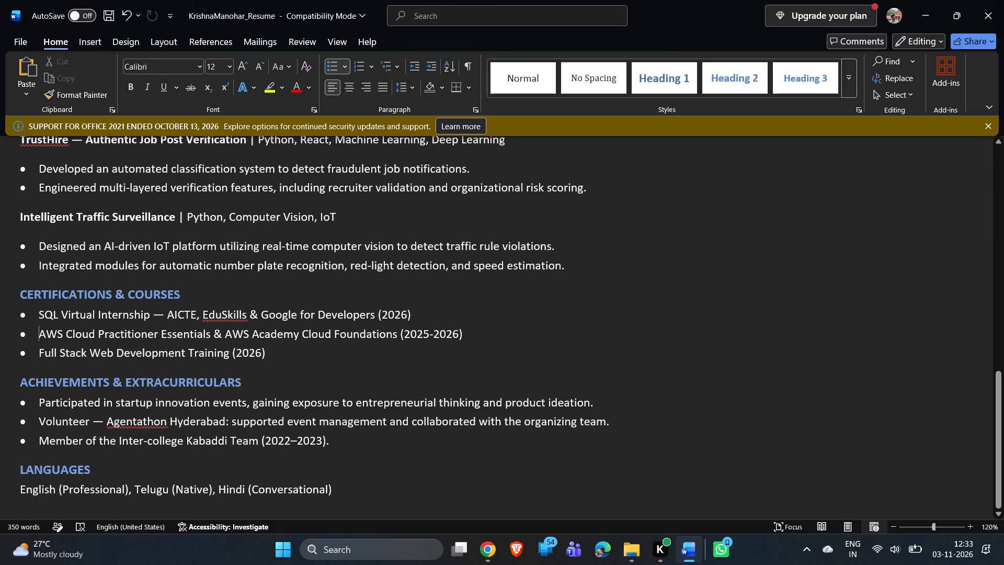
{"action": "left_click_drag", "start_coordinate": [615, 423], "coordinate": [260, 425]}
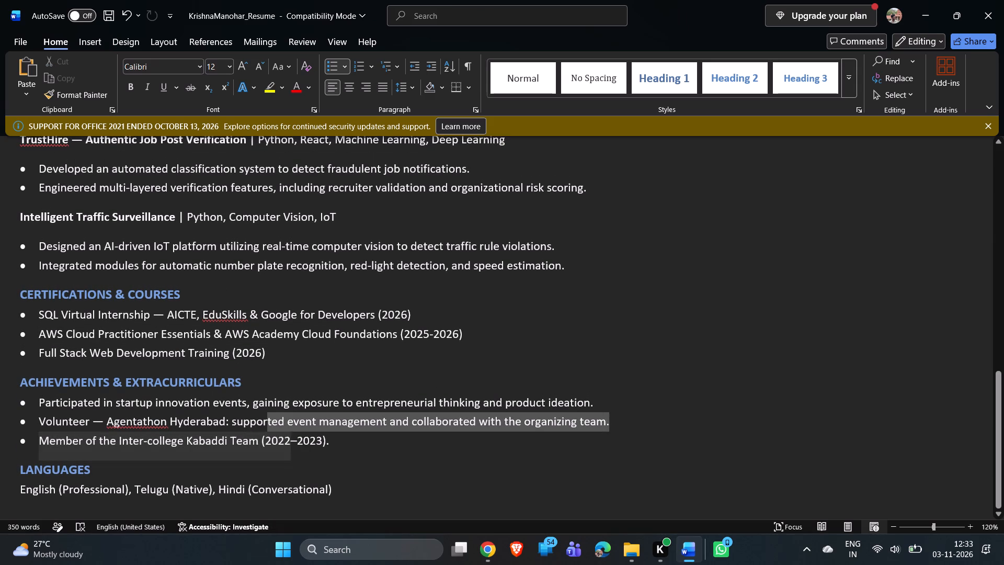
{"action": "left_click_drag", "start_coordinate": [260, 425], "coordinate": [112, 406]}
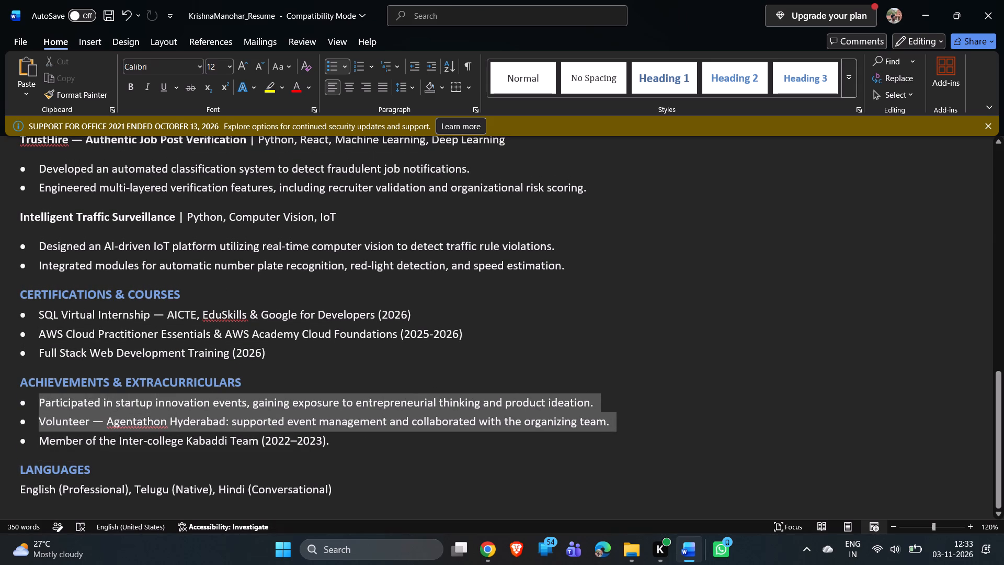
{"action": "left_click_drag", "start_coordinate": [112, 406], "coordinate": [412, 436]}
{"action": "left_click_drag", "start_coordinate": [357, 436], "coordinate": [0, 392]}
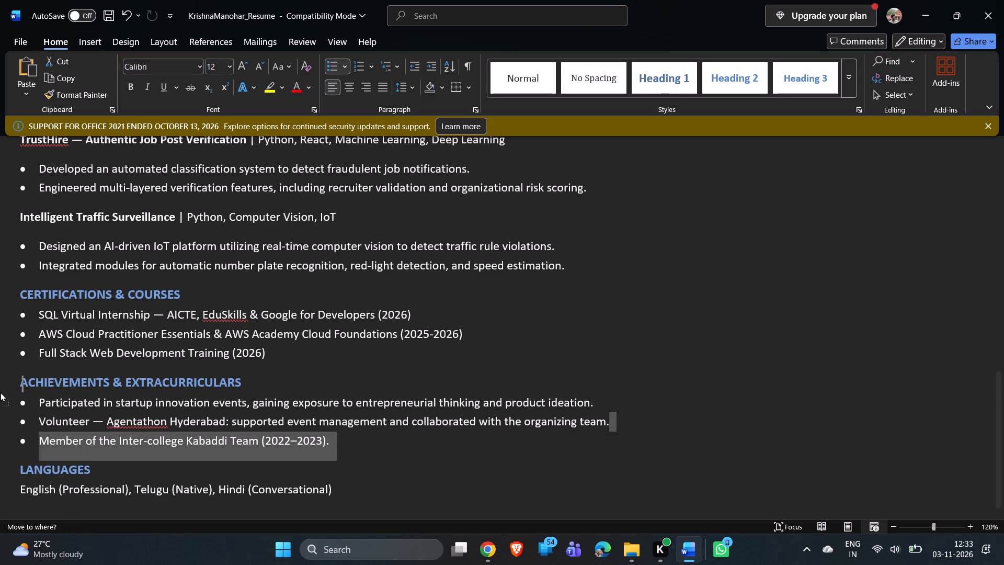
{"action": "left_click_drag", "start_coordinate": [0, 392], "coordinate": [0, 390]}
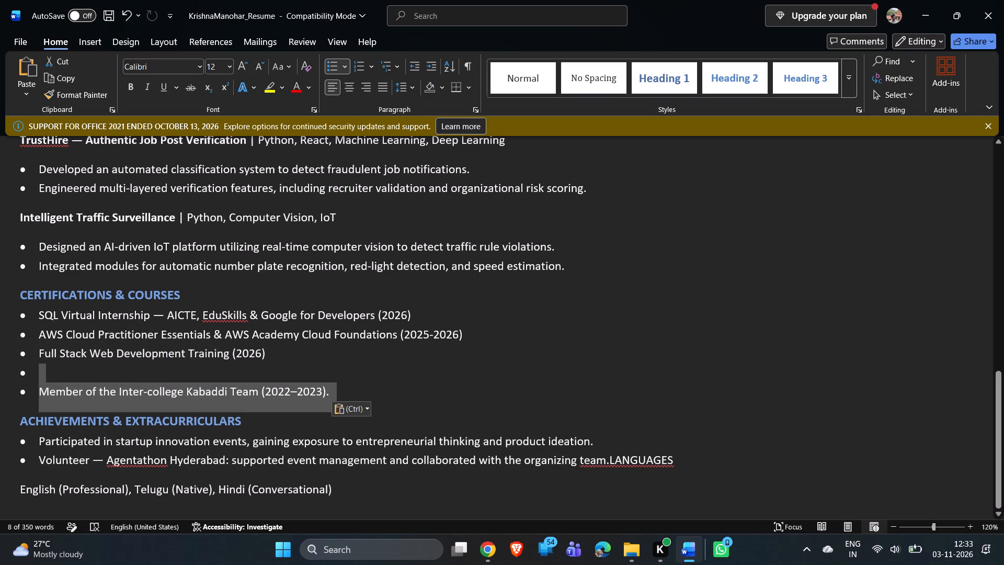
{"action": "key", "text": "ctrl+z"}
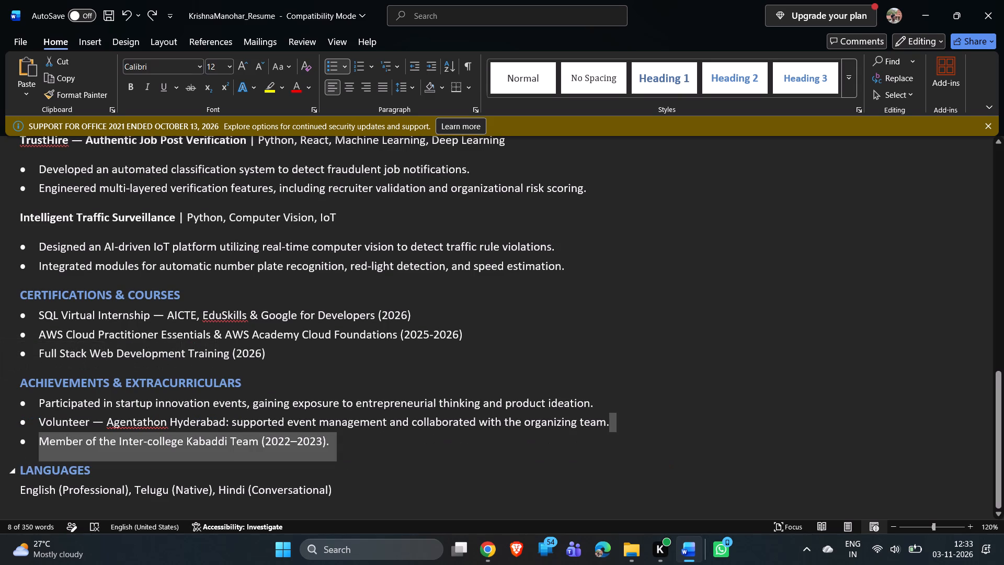
Delete the entire Achievements & Extracurriculars section, including its heading and three bullets, above Languages.
{"action": "left_click", "coordinate": [369, 474]}
{"action": "left_click_drag", "start_coordinate": [353, 453], "coordinate": [210, 391]}
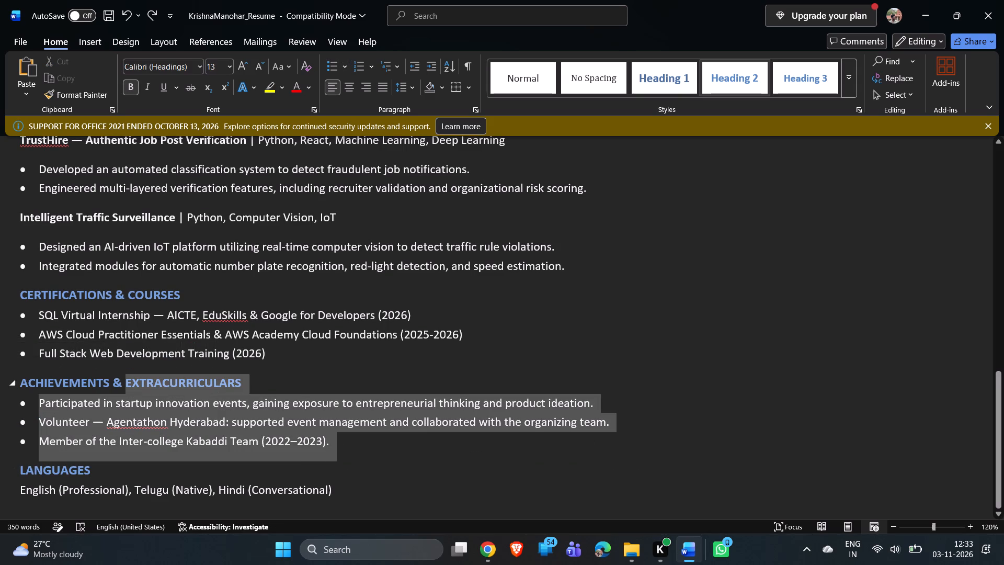
{"action": "left_click_drag", "start_coordinate": [210, 391], "coordinate": [44, 383]}
{"action": "key", "text": "BackSpace"}
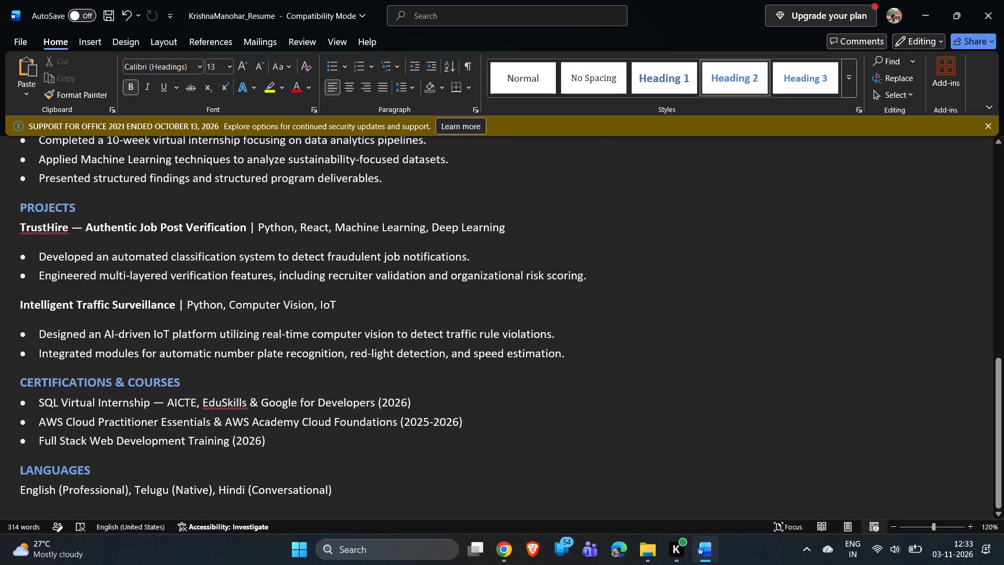
Review the resume from the Education and Technical Skills sections down to Languages.
{"action": "scroll", "coordinate": [115, 414], "scroll_direction": "up", "scroll_amount": 1}
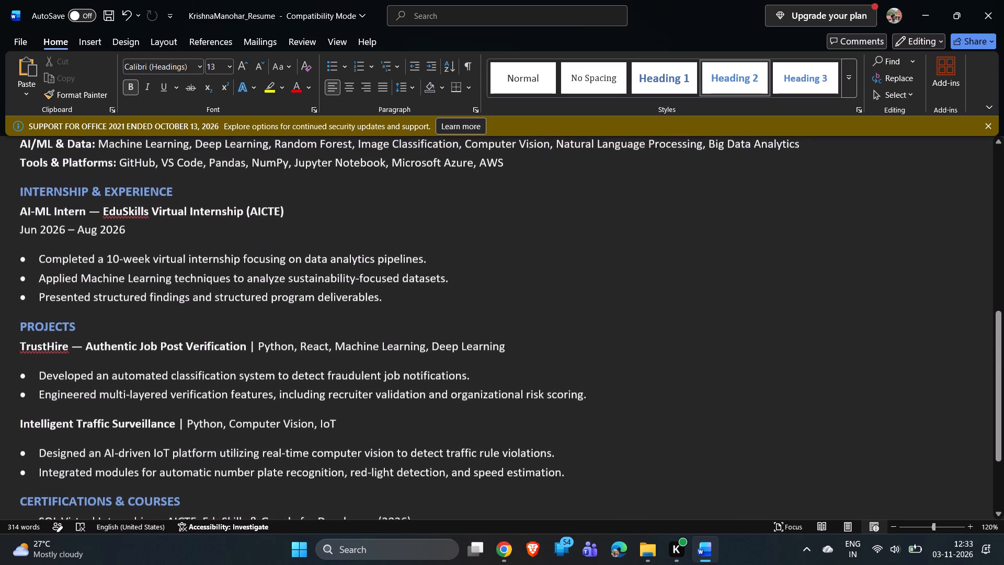
{"action": "scroll", "coordinate": [115, 414], "scroll_direction": "up", "scroll_amount": 1}
{"action": "scroll", "coordinate": [115, 414], "scroll_direction": "down", "scroll_amount": 1}
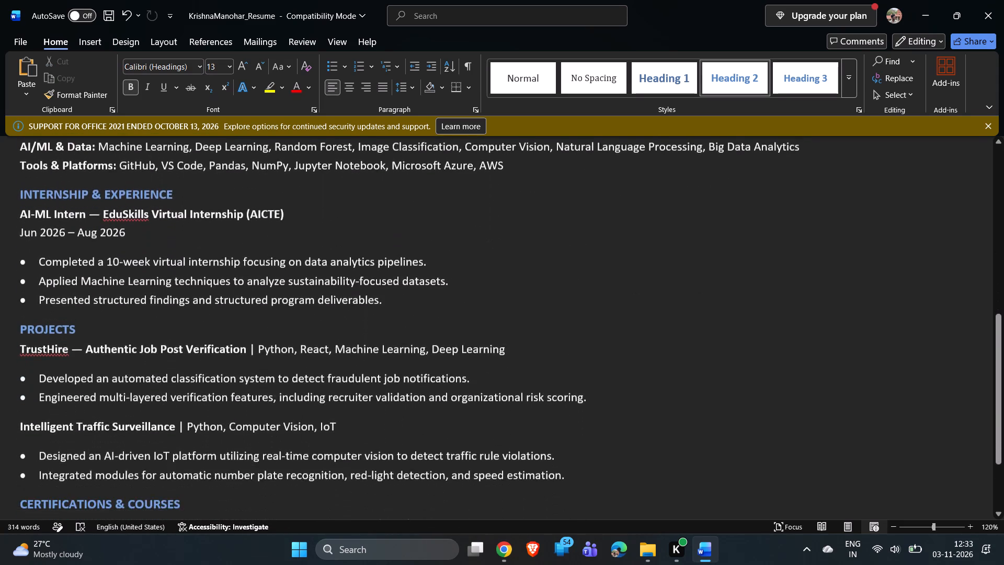
{"action": "scroll", "coordinate": [115, 414], "scroll_direction": "down", "scroll_amount": 2}
{"action": "scroll", "coordinate": [115, 414], "scroll_direction": "up", "scroll_amount": 1}
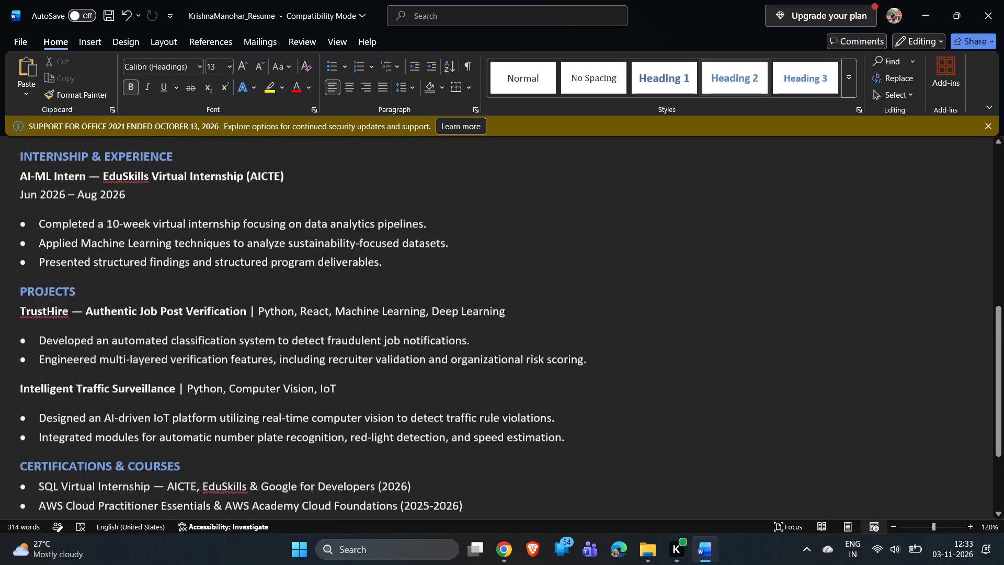
{"action": "scroll", "coordinate": [115, 414], "scroll_direction": "up", "scroll_amount": 1}
{"action": "scroll", "coordinate": [115, 414], "scroll_direction": "right", "scroll_amount": 1}
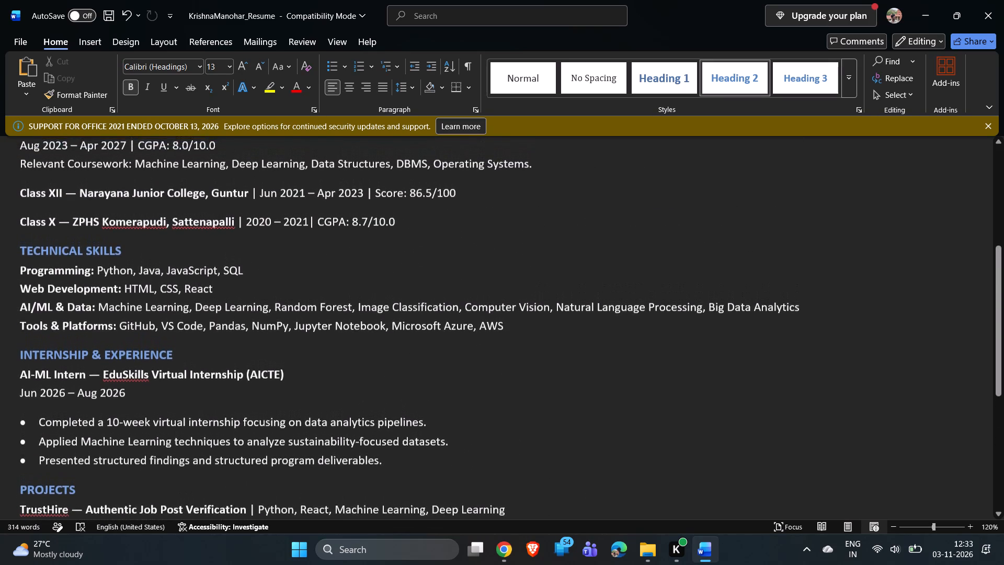
{"action": "scroll", "coordinate": [115, 414], "scroll_direction": "right", "scroll_amount": 1}
{"action": "scroll", "coordinate": [115, 414], "scroll_direction": "down", "scroll_amount": 1}
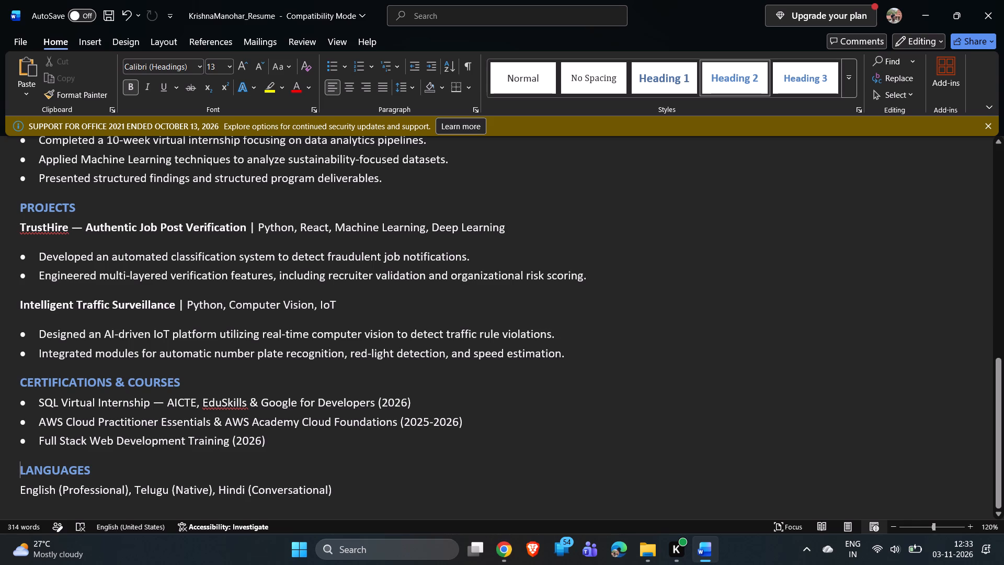
Undo the deletion of the Achievements & Extracurriculars section above Languages.
{"action": "key", "text": "ctrl+z"}
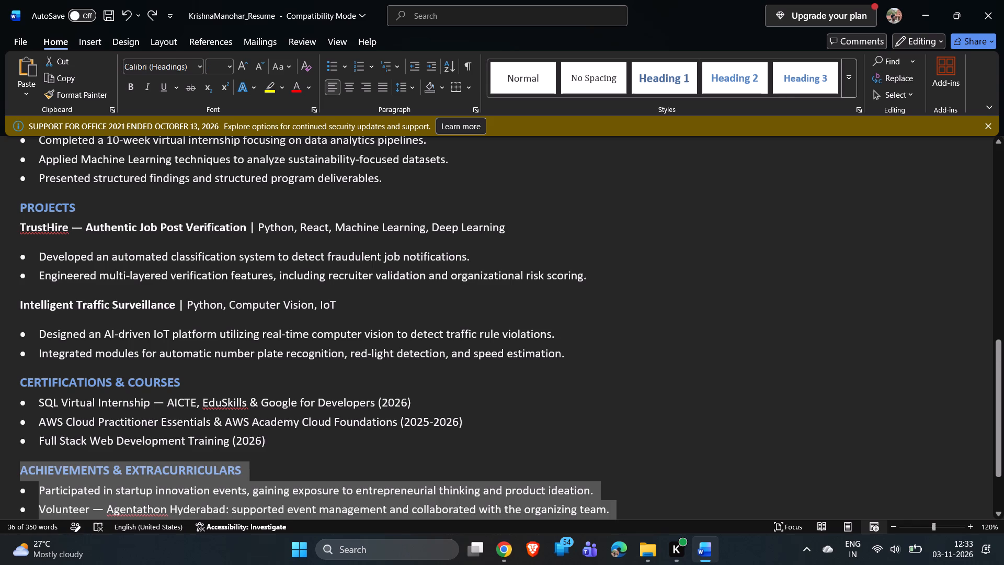
{"action": "left_click", "coordinate": [301, 444]}
{"action": "scroll", "coordinate": [301, 444], "scroll_direction": "down", "scroll_amount": 4}
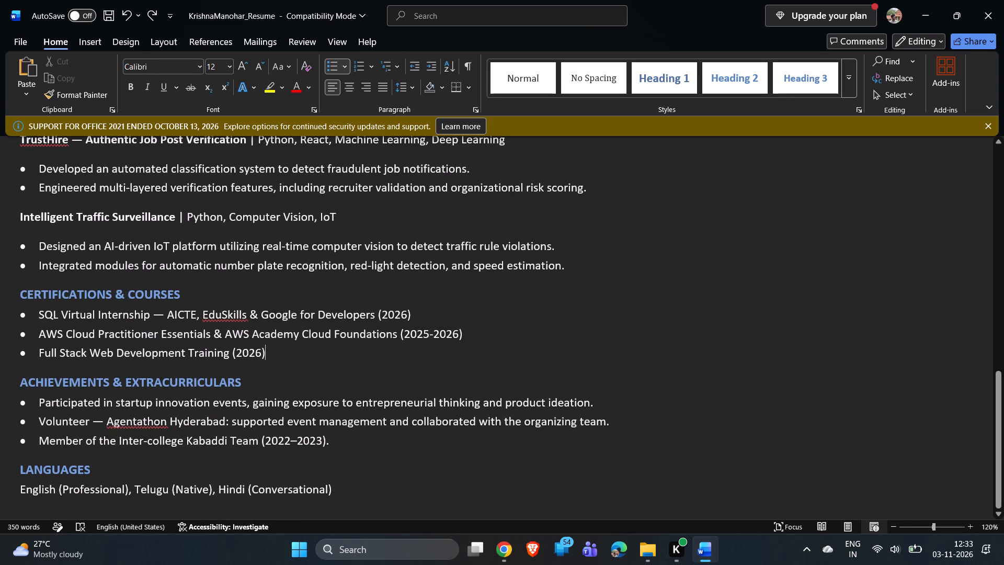
{"action": "scroll", "coordinate": [301, 444], "scroll_direction": "down", "scroll_amount": 1}
{"action": "scroll", "coordinate": [301, 444], "scroll_direction": "up", "scroll_amount": 5}
{"action": "scroll", "coordinate": [301, 444], "scroll_direction": "down", "scroll_amount": 7}
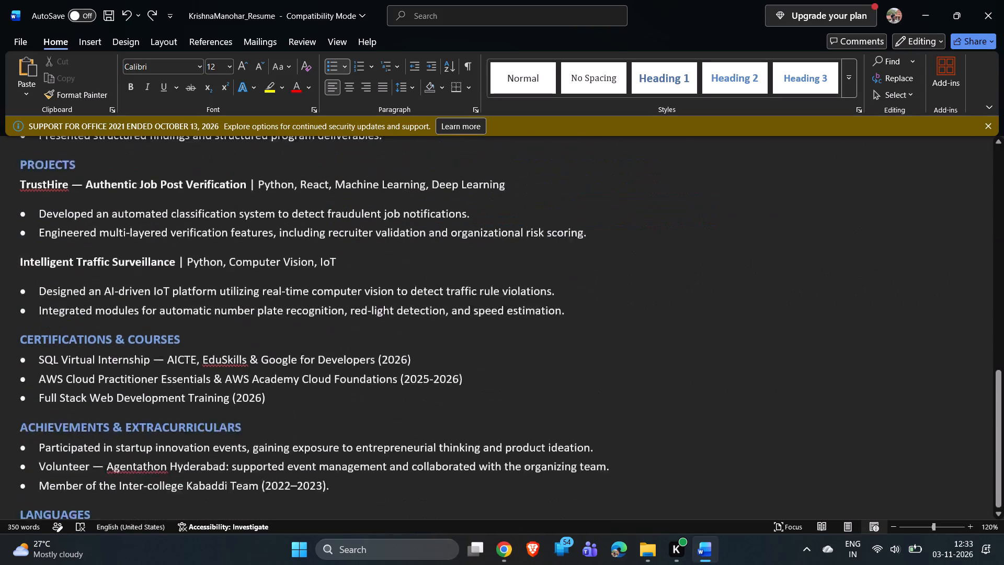
Start a PDF export of the resume, naming the file with the student ID, an underscore and the resume owner's full name in capitals.
{"action": "left_click", "coordinate": [18, 33]}
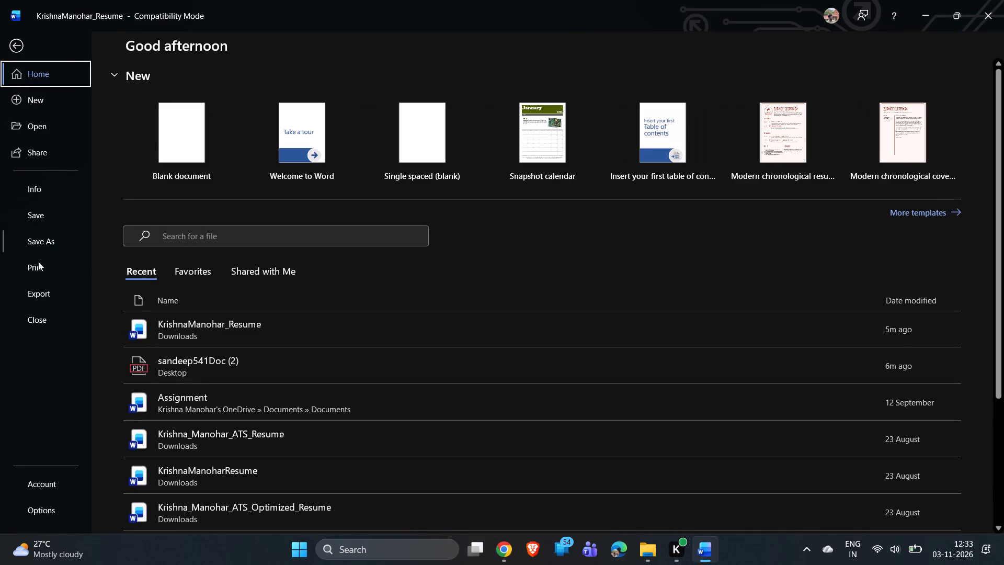
{"action": "left_click", "coordinate": [41, 292]}
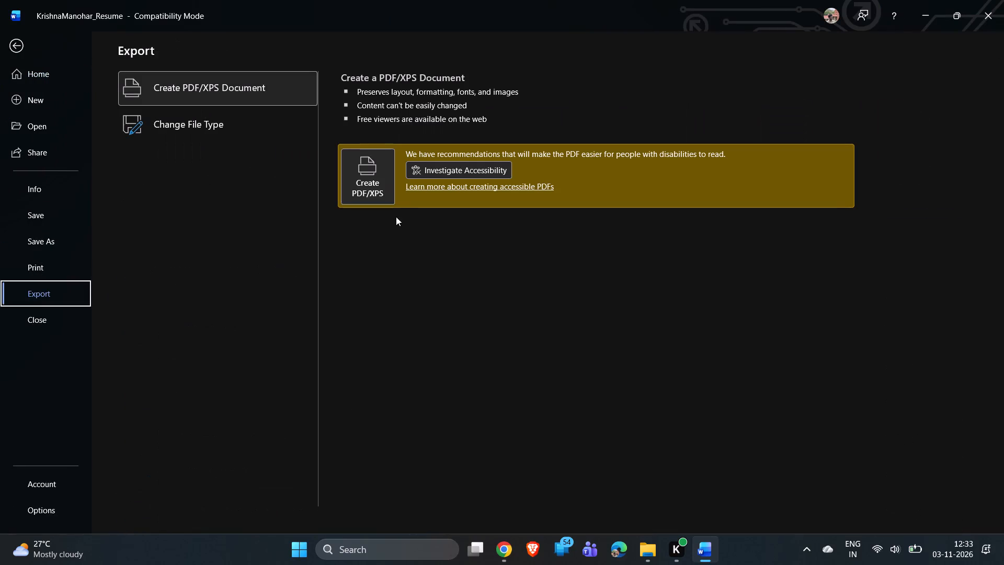
{"action": "left_click", "coordinate": [224, 85]}
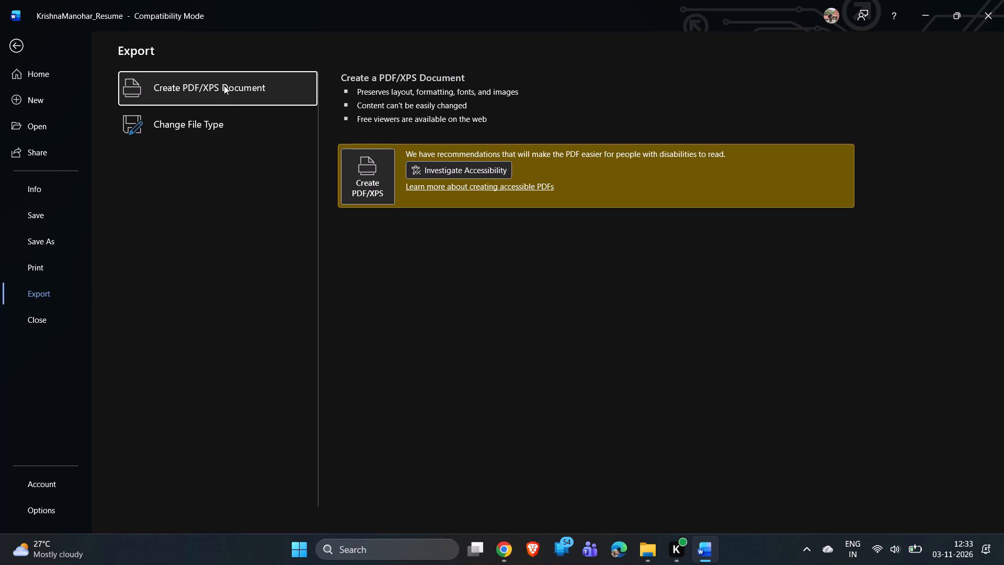
{"action": "left_click", "coordinate": [373, 171]}
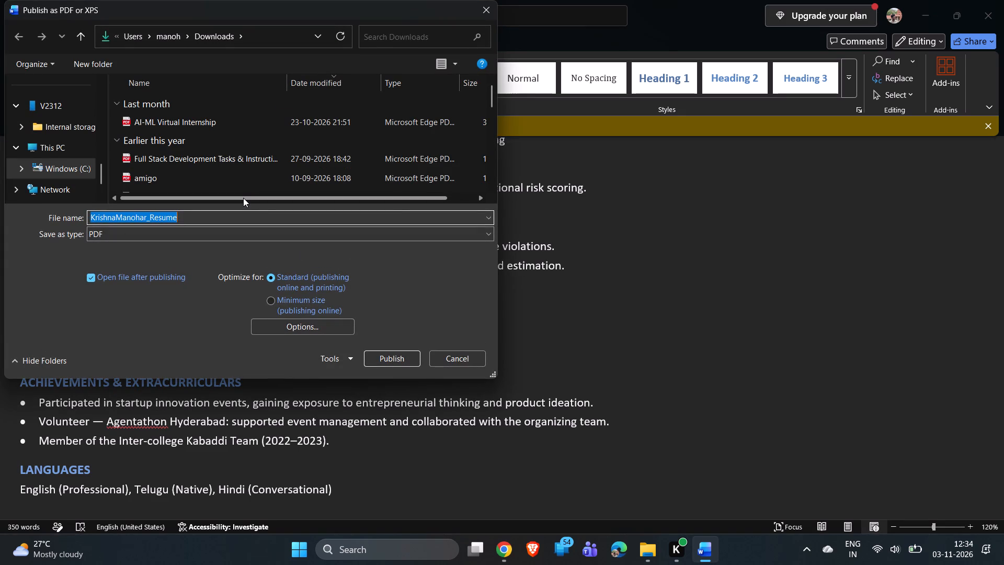
{"action": "key", "text": "BackSpace"}
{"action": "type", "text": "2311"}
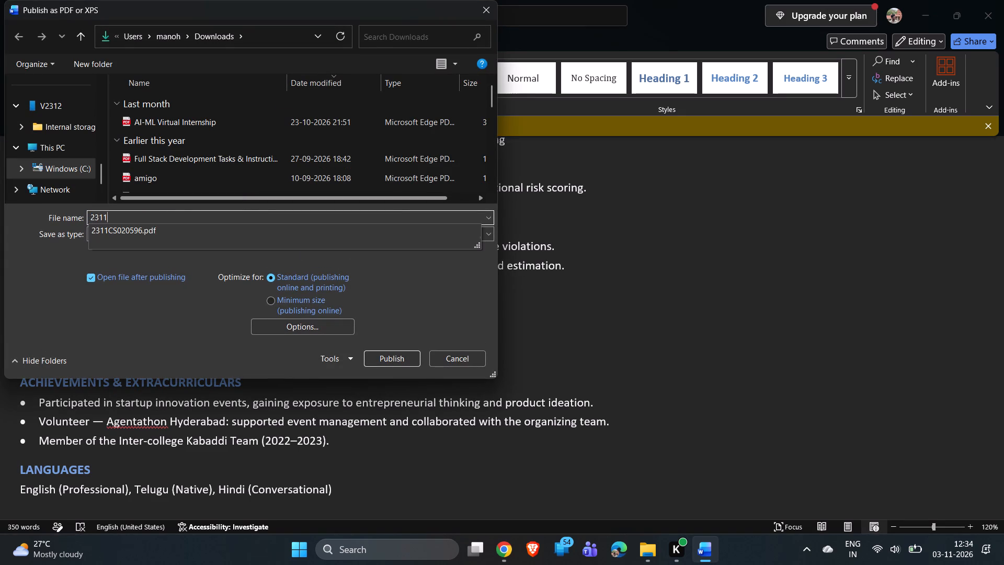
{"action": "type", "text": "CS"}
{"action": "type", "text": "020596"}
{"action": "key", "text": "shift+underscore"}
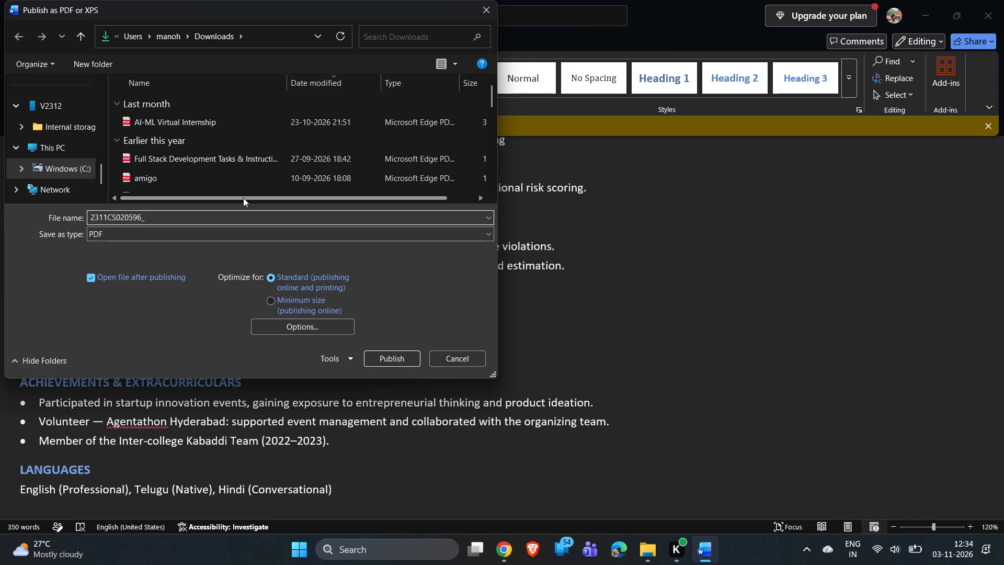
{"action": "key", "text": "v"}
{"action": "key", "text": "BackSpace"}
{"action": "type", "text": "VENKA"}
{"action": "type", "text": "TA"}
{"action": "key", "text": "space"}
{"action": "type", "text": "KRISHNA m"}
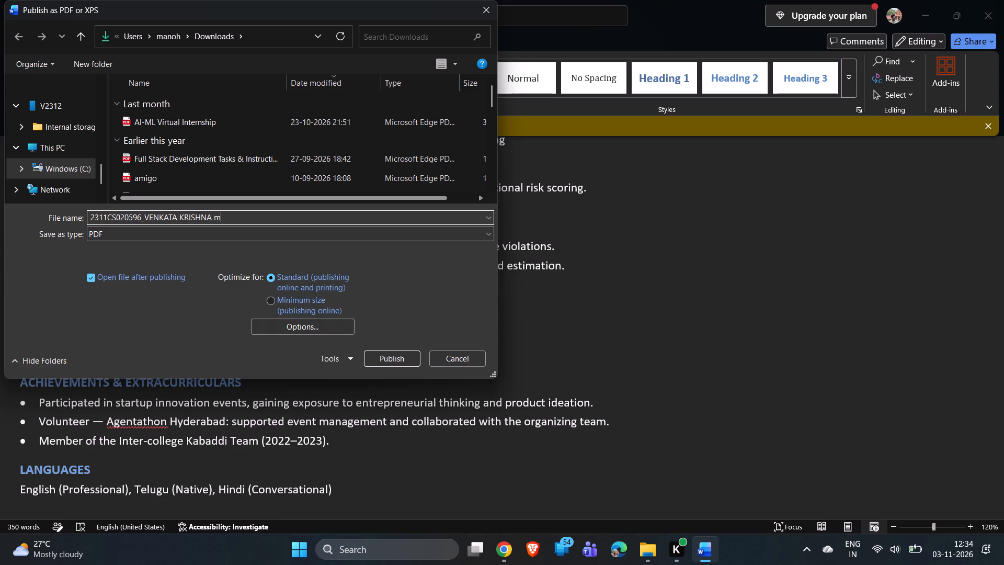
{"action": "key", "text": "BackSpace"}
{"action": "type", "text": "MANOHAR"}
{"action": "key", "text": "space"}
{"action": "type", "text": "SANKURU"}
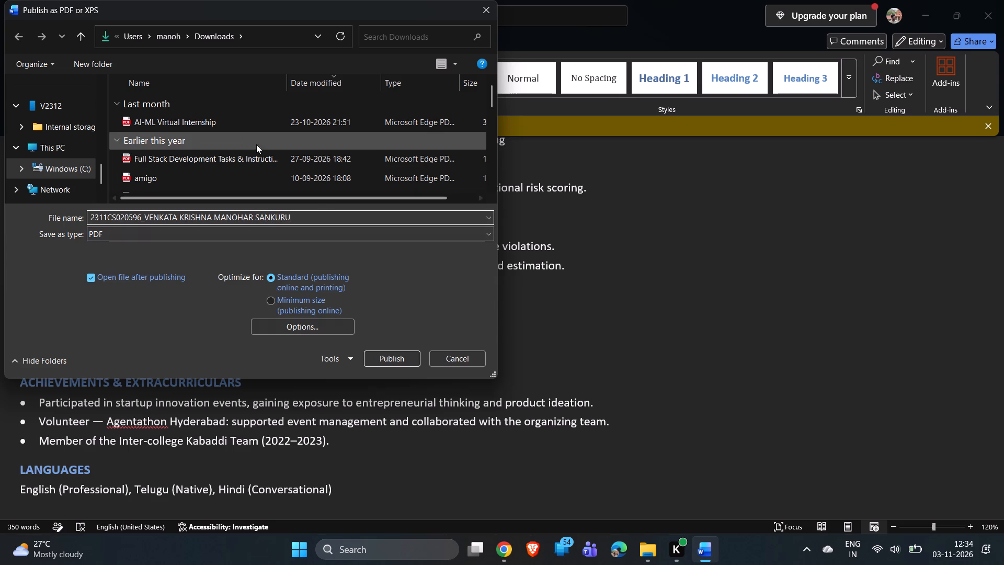
Choose the personal OneDrive Desktop folder as the destination and publish the PDF with standard optimization.
{"action": "scroll", "coordinate": [62, 146], "scroll_direction": "down", "scroll_amount": 1}
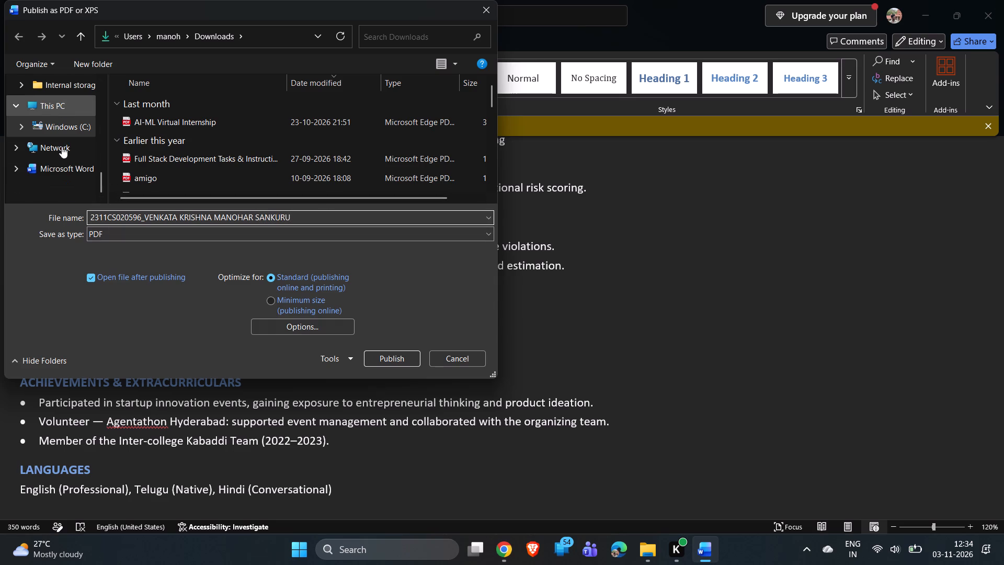
{"action": "scroll", "coordinate": [62, 146], "scroll_direction": "up", "scroll_amount": 1}
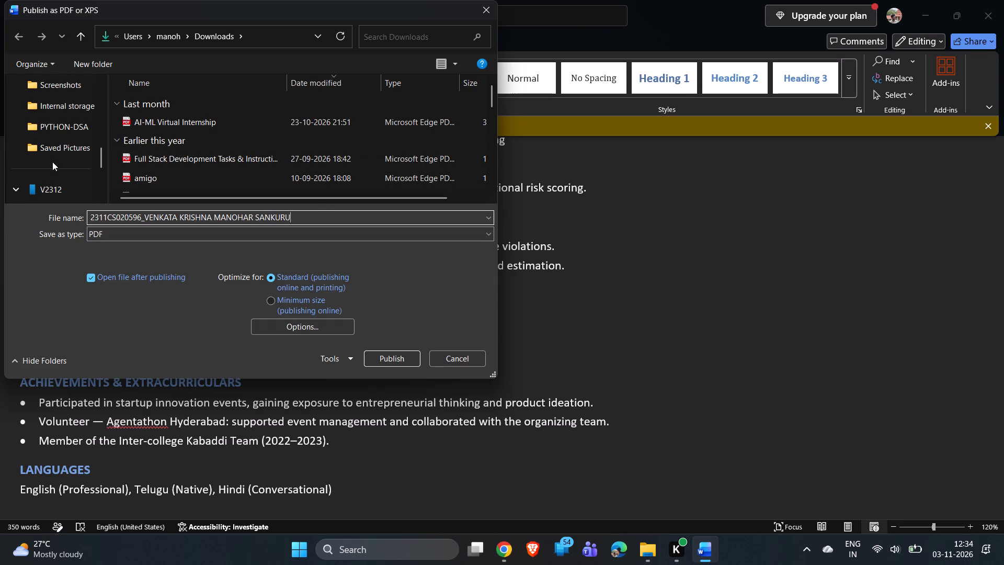
{"action": "scroll", "coordinate": [52, 163], "scroll_direction": "up", "scroll_amount": 1}
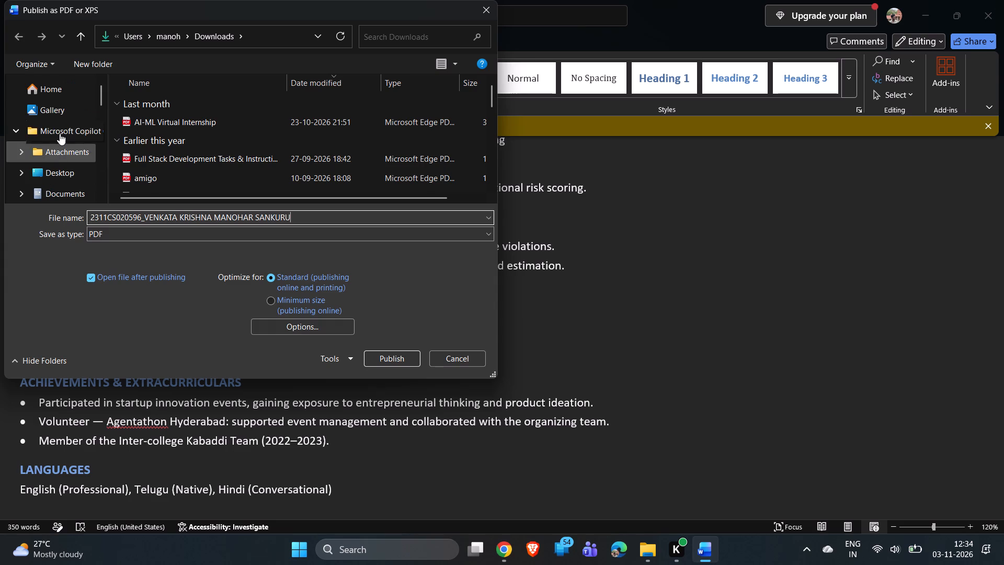
{"action": "left_click", "coordinate": [56, 189]}
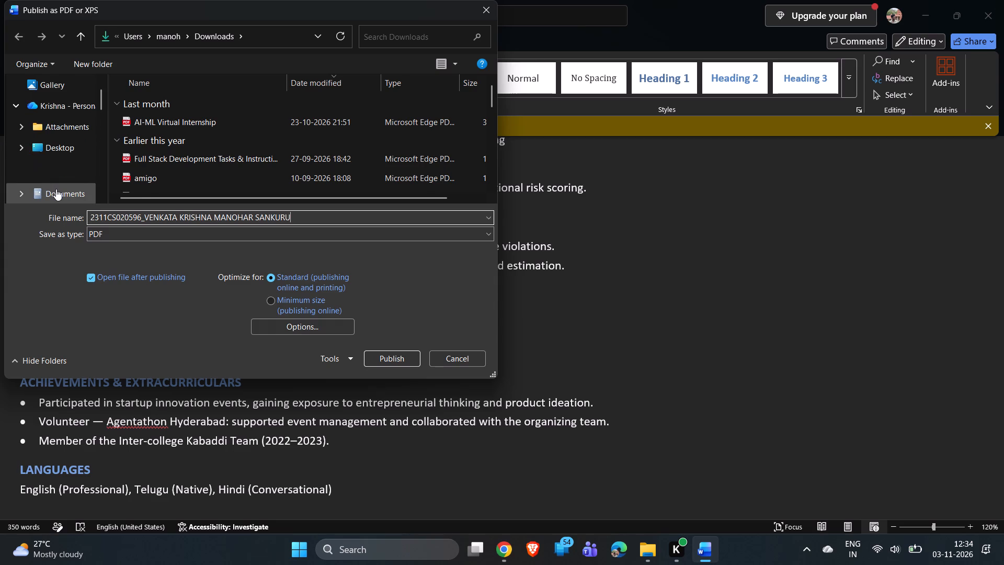
{"action": "left_click", "coordinate": [69, 146]}
{"action": "scroll", "coordinate": [225, 184], "scroll_direction": "down", "scroll_amount": 1}
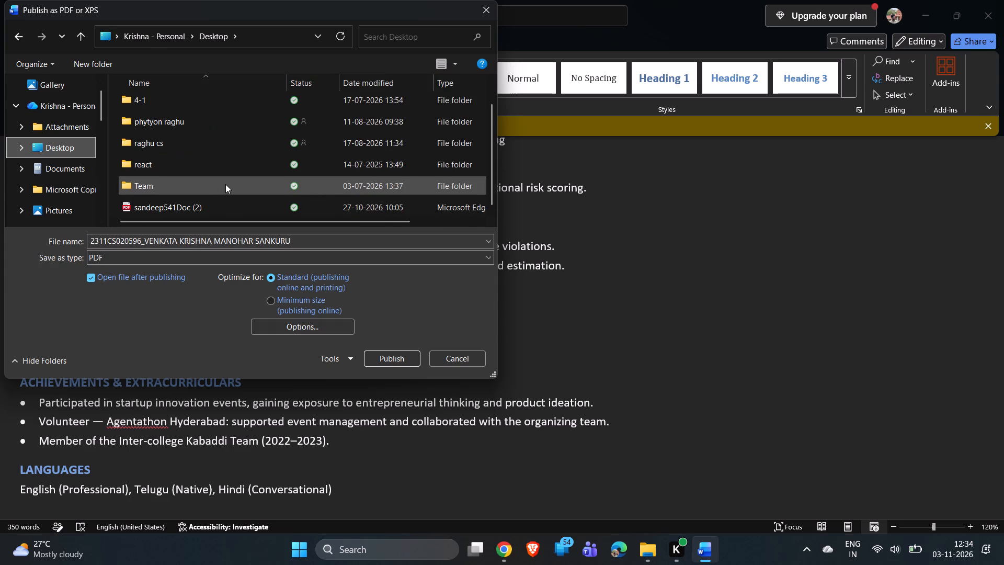
{"action": "scroll", "coordinate": [225, 184], "scroll_direction": "down", "scroll_amount": 1}
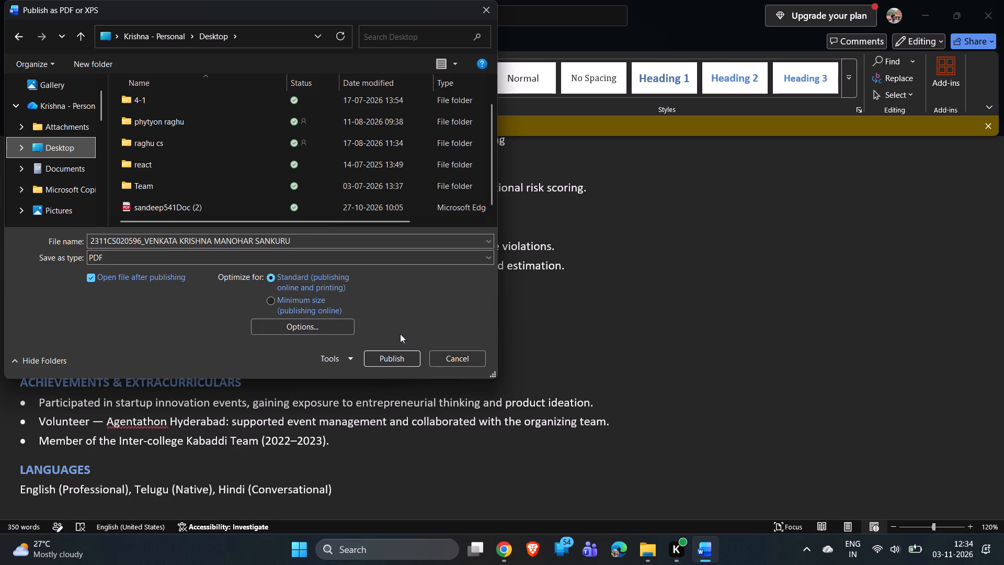
{"action": "left_click", "coordinate": [387, 351]}
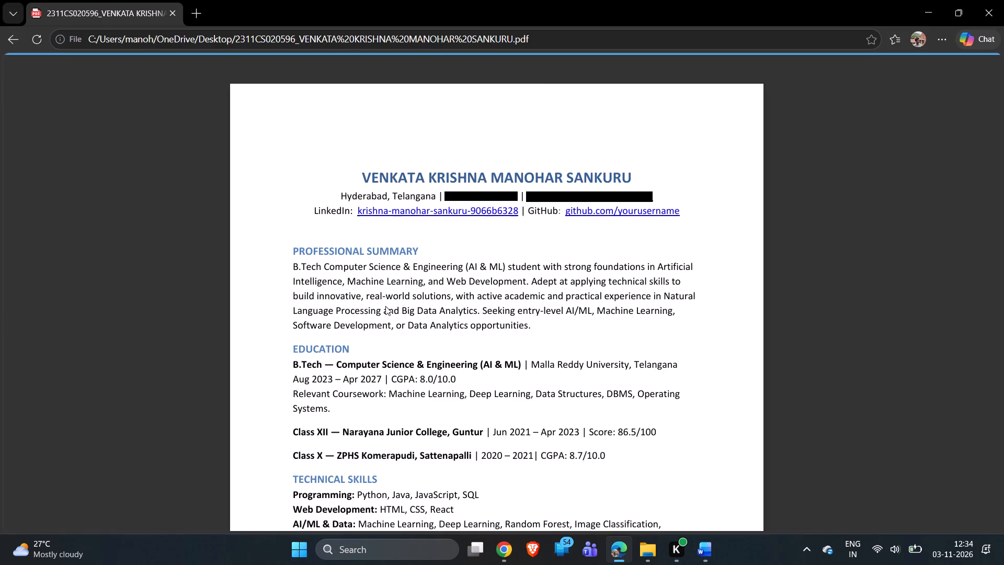
Check both pages of the published PDF in Edge, including the page break within Projects and the closing sections.
{"action": "scroll", "coordinate": [473, 326], "scroll_direction": "down", "scroll_amount": 5}
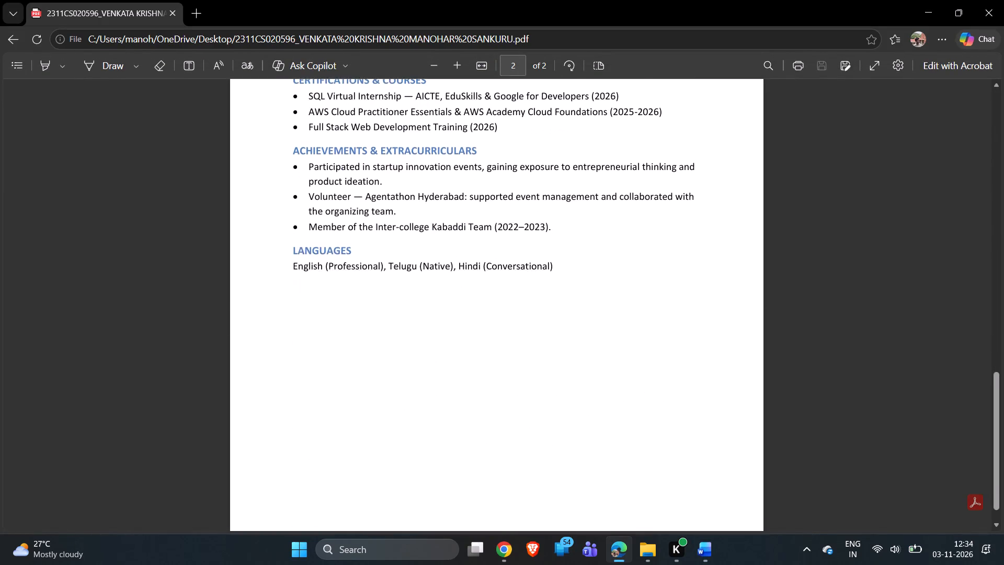
{"action": "scroll", "coordinate": [473, 326], "scroll_direction": "up", "scroll_amount": 6}
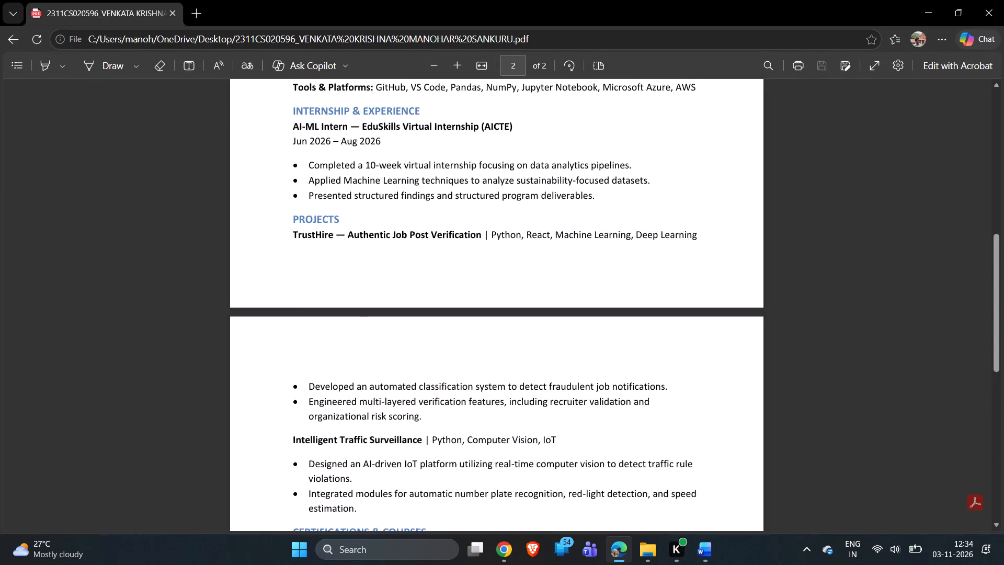
{"action": "scroll", "coordinate": [473, 326], "scroll_direction": "up", "scroll_amount": 3}
{"action": "scroll", "coordinate": [473, 326], "scroll_direction": "down", "scroll_amount": 9}
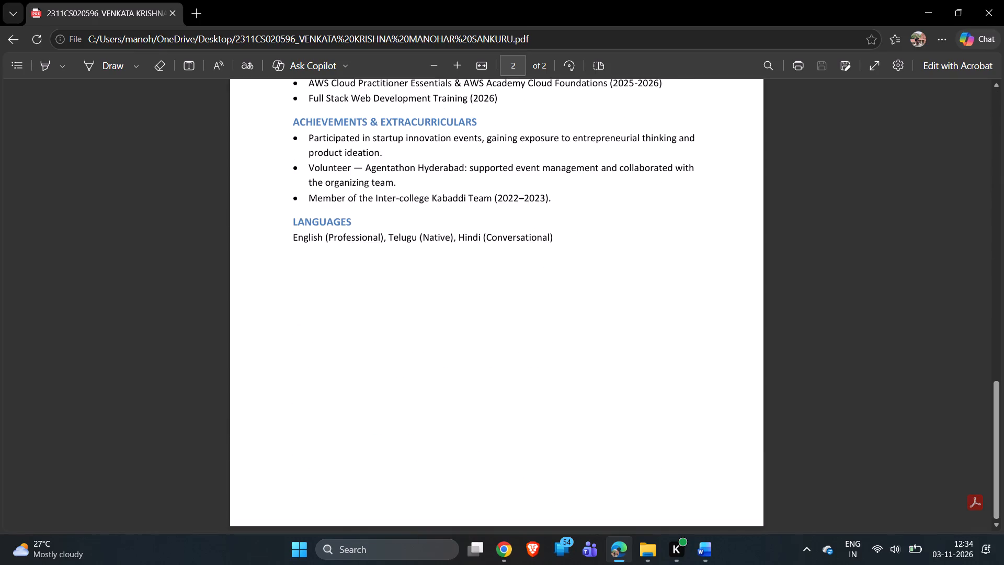
{"action": "scroll", "coordinate": [473, 326], "scroll_direction": "down", "scroll_amount": 1}
{"action": "scroll", "coordinate": [473, 326], "scroll_direction": "up", "scroll_amount": 4}
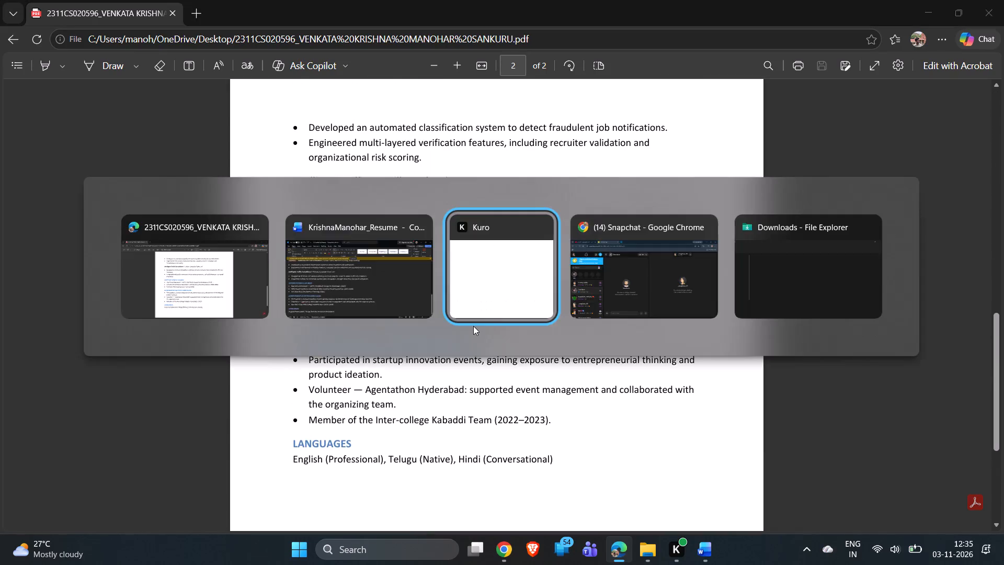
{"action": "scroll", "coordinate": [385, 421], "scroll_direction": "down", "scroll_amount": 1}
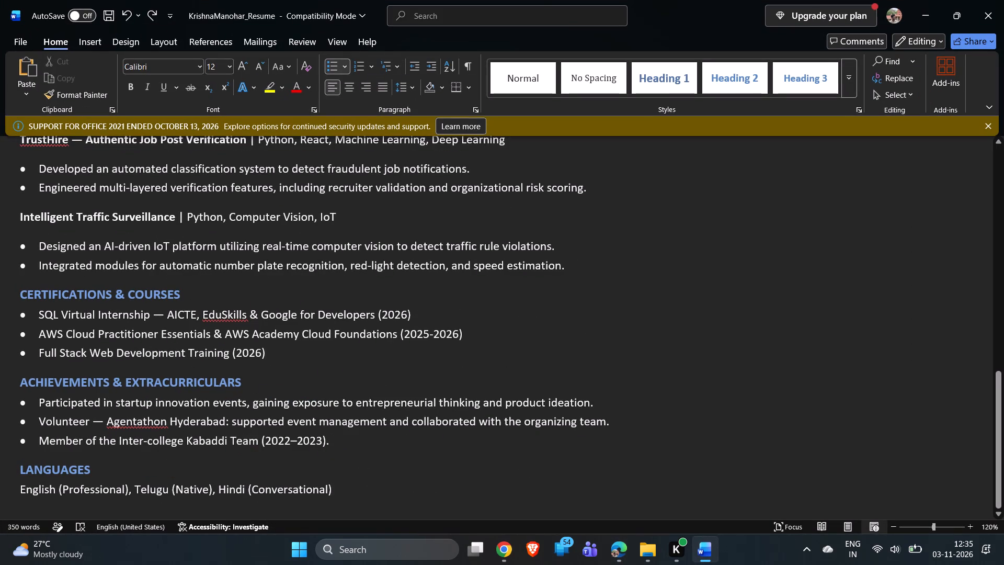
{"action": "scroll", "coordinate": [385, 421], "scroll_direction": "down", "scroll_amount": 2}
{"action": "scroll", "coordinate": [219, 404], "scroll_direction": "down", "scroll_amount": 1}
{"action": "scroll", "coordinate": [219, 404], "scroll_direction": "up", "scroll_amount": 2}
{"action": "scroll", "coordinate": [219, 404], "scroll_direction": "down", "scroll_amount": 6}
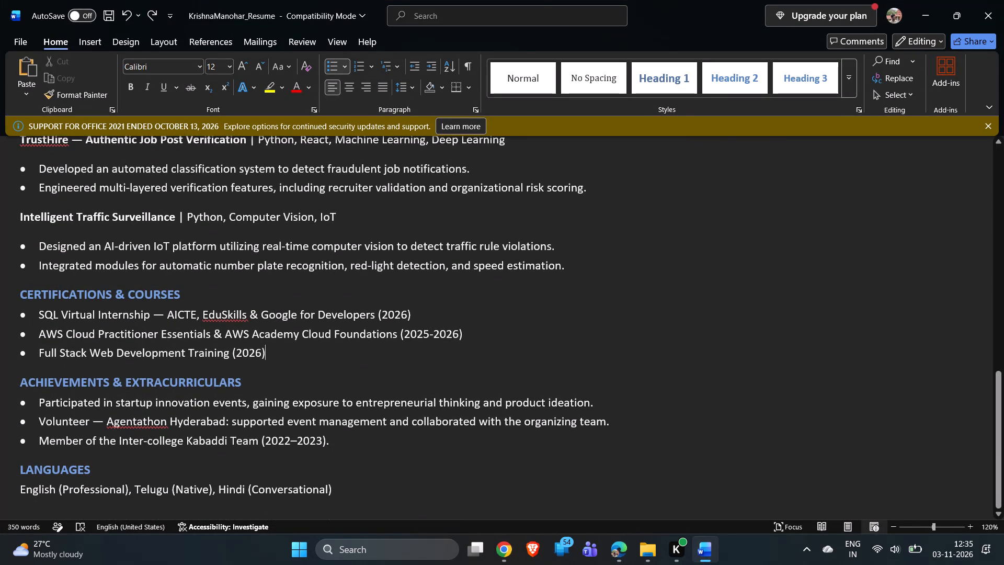
Delete the Volunteer — Agentathon Hyderabad bullet from the Achievements & Extracurriculars section.
{"action": "left_click_drag", "start_coordinate": [609, 421], "coordinate": [93, 417]}
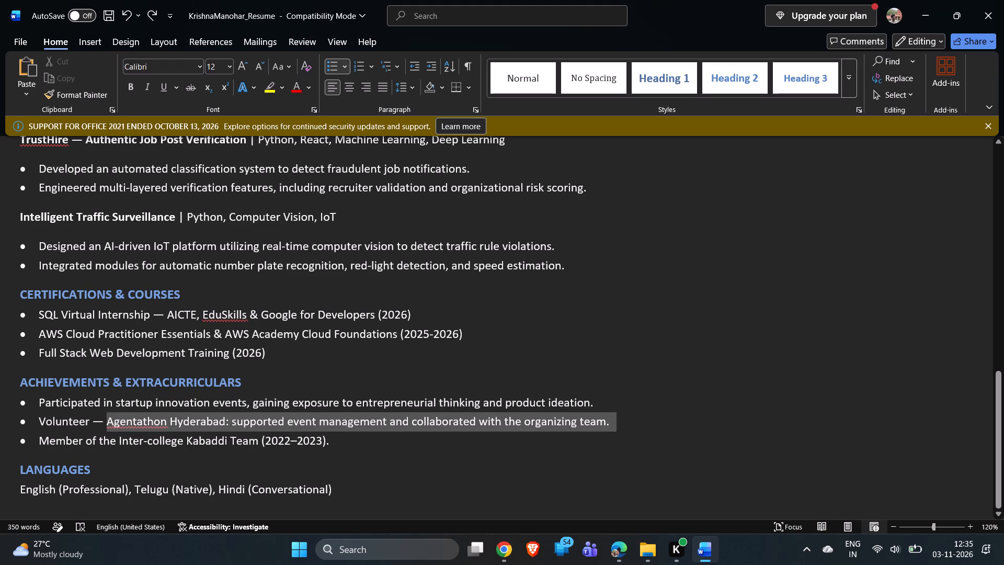
{"action": "left_click_drag", "start_coordinate": [93, 417], "coordinate": [0, 414]}
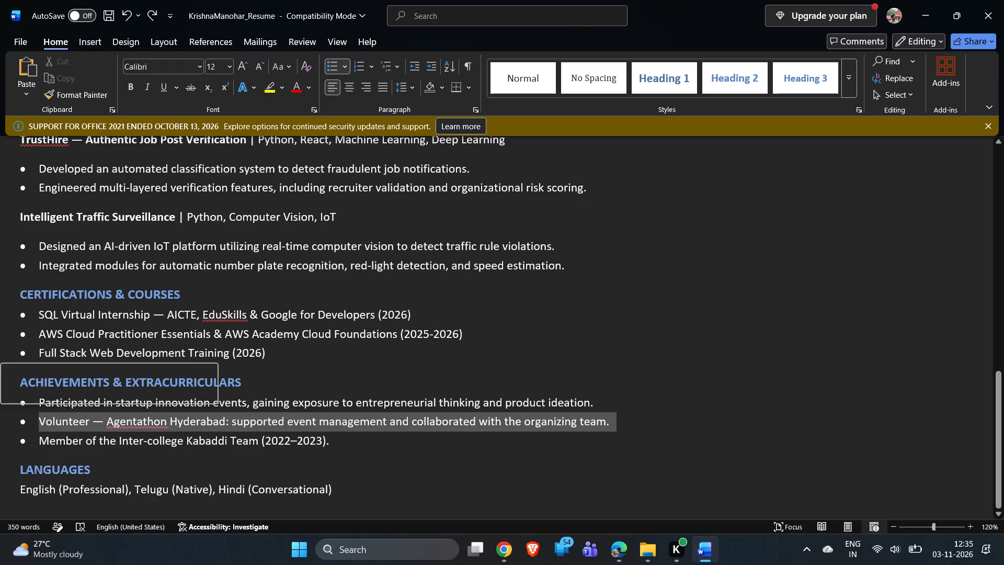
{"action": "key", "text": "BackSpace"}
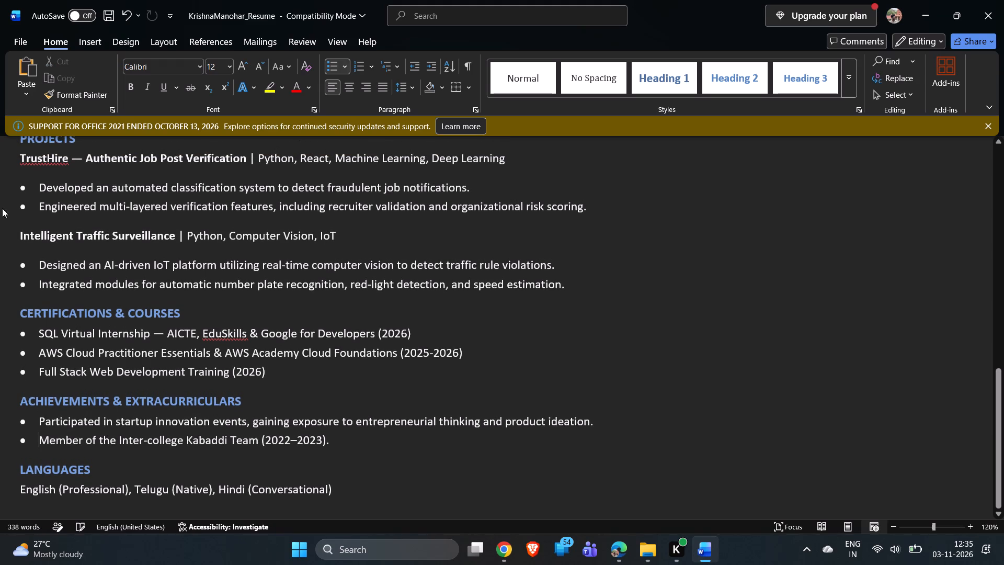
Export the resume as a PDF to the personal OneDrive Desktop folder, replacing the previously published PDF named with the student ID and owner's name.
{"action": "left_click", "coordinate": [18, 40]}
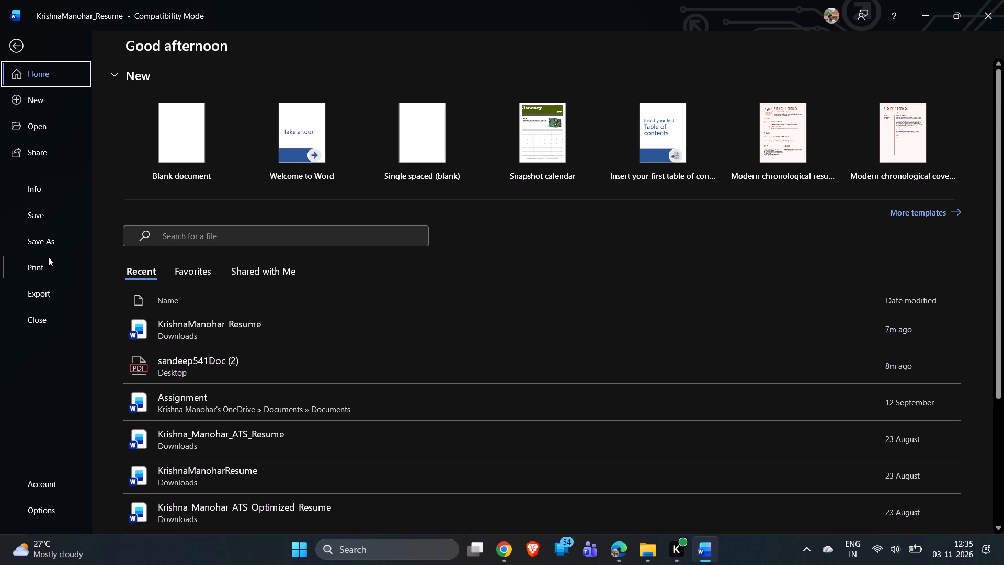
{"action": "left_click", "coordinate": [51, 295]}
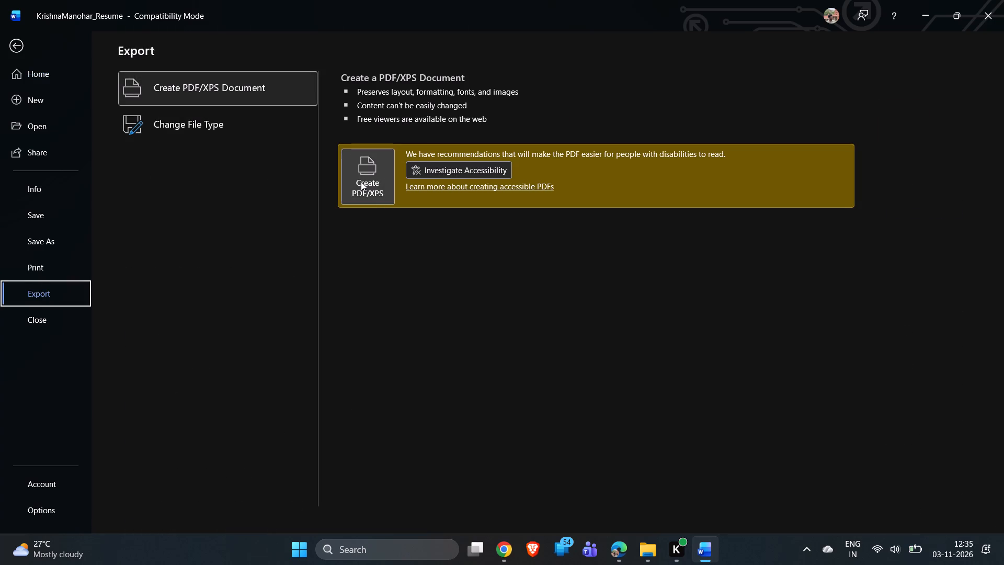
{"action": "left_click", "coordinate": [361, 182]}
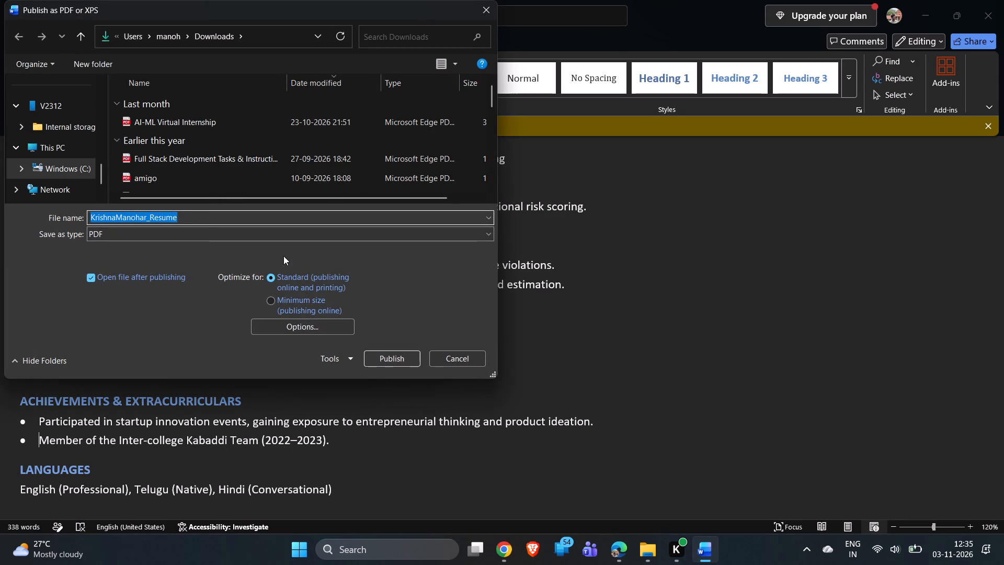
{"action": "key", "text": "BackSpace"}
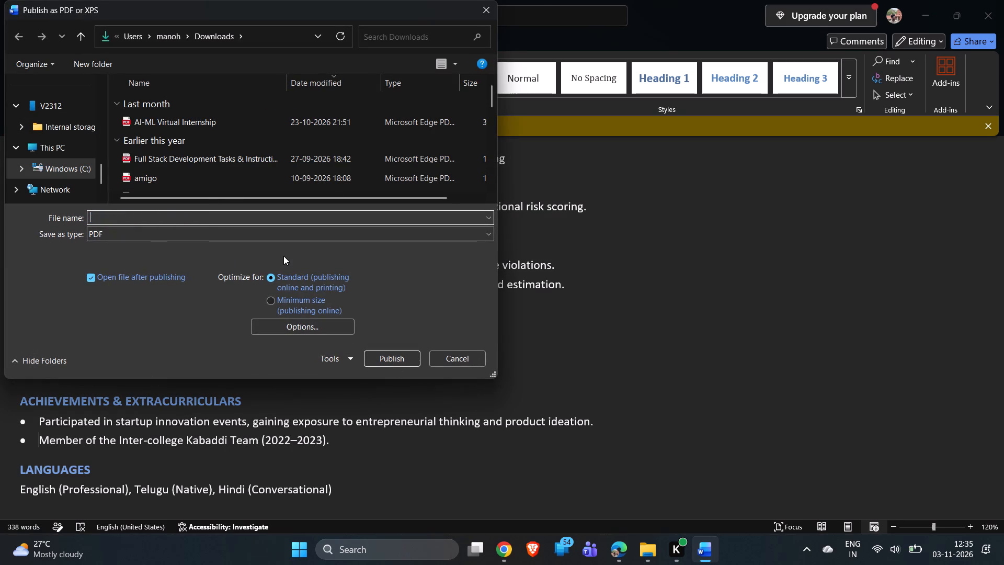
{"action": "scroll", "coordinate": [165, 158], "scroll_direction": "down", "scroll_amount": 1}
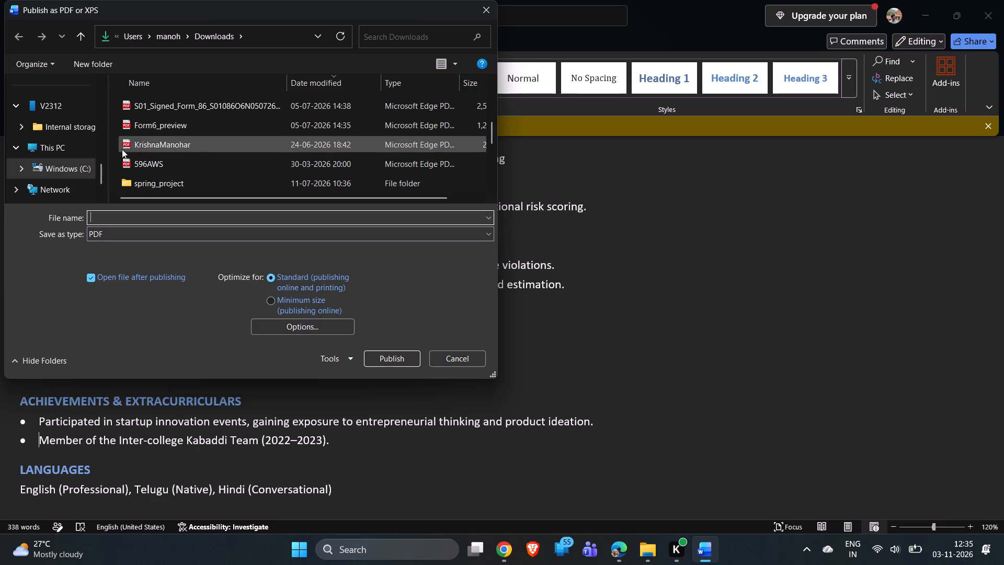
{"action": "scroll", "coordinate": [56, 127], "scroll_direction": "up", "scroll_amount": 2}
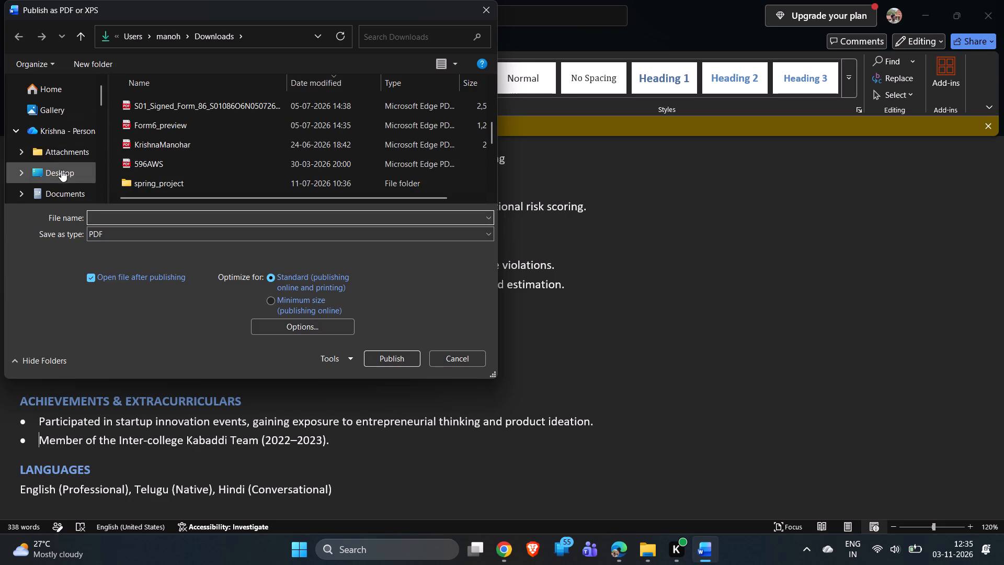
{"action": "left_click", "coordinate": [61, 172]}
{"action": "scroll", "coordinate": [188, 159], "scroll_direction": "down", "scroll_amount": 2}
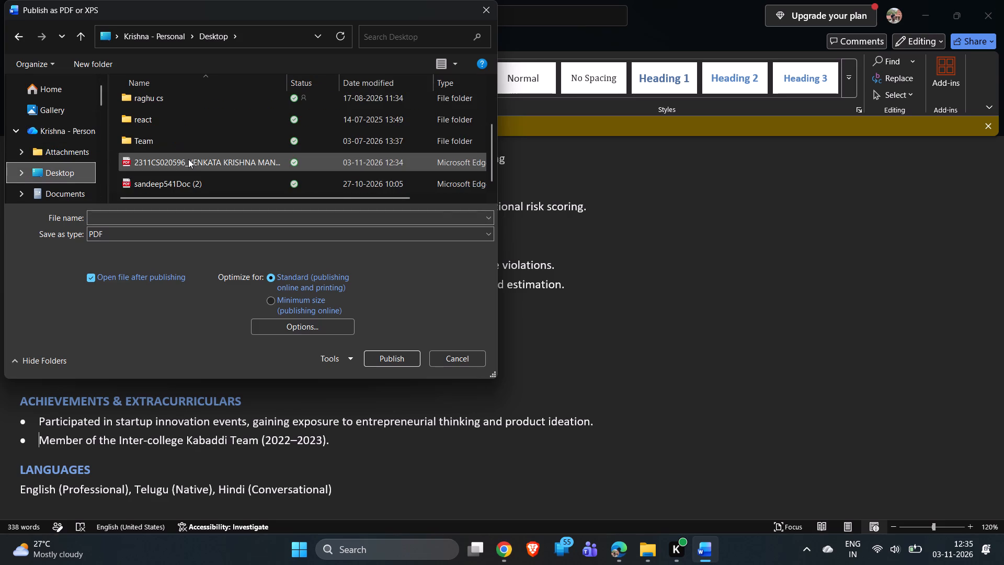
{"action": "left_click_drag", "start_coordinate": [280, 160], "coordinate": [284, 220]}
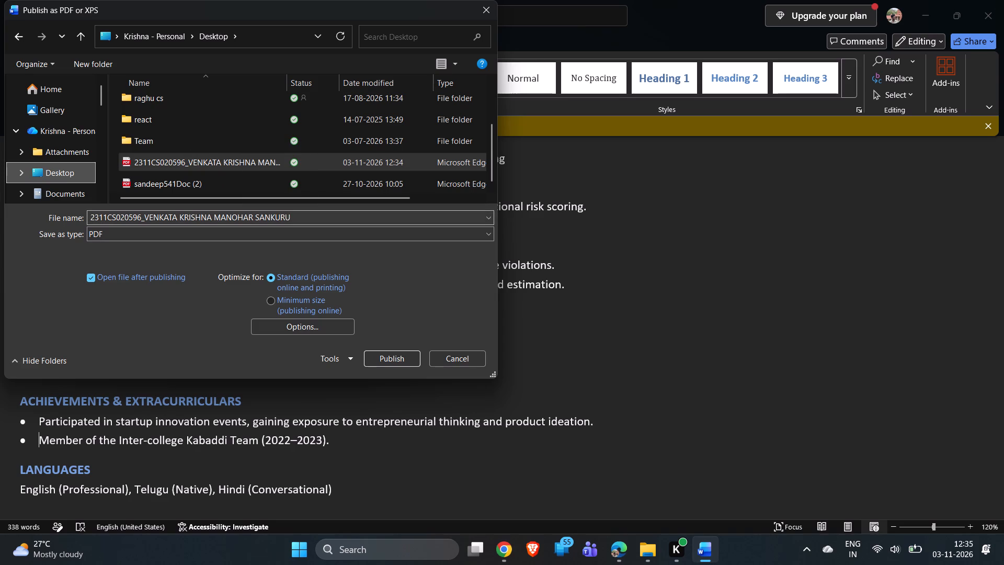
{"action": "left_click", "coordinate": [384, 359]}
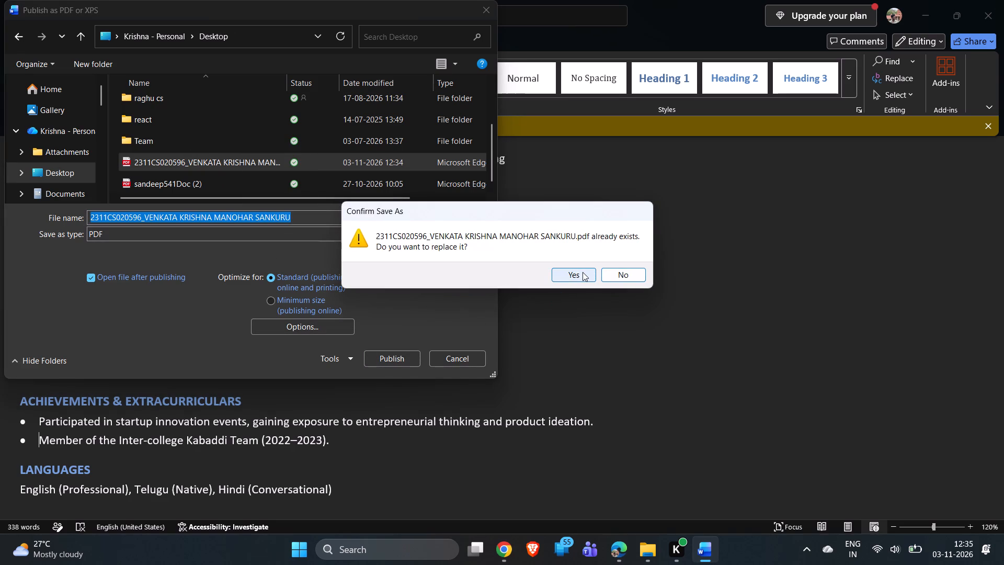
{"action": "left_click", "coordinate": [583, 272]}
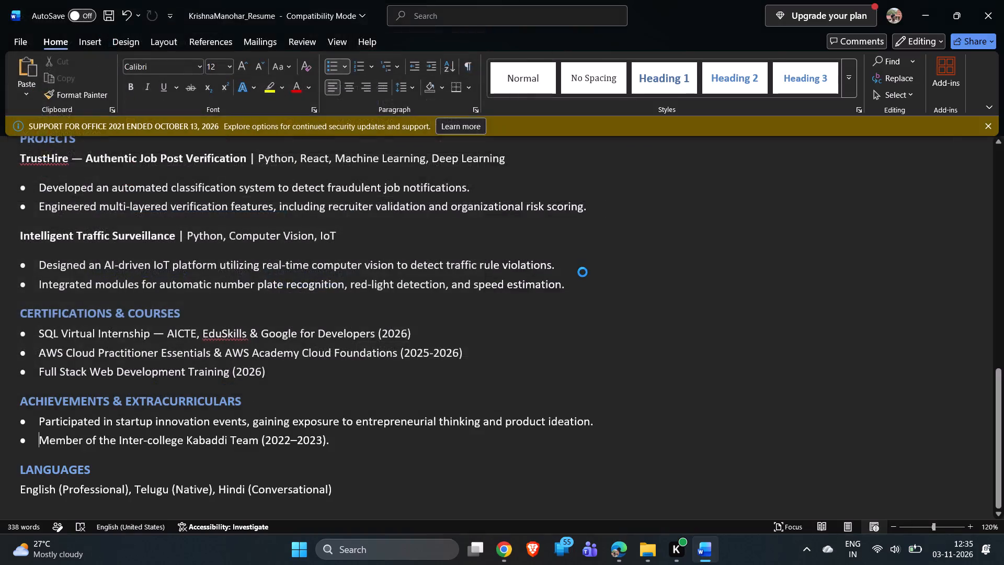
Check the republished PDF in Edge from the closing sections on page 2 to the top of page 1, and close Edge.
{"action": "scroll", "coordinate": [484, 335], "scroll_direction": "up", "scroll_amount": 2}
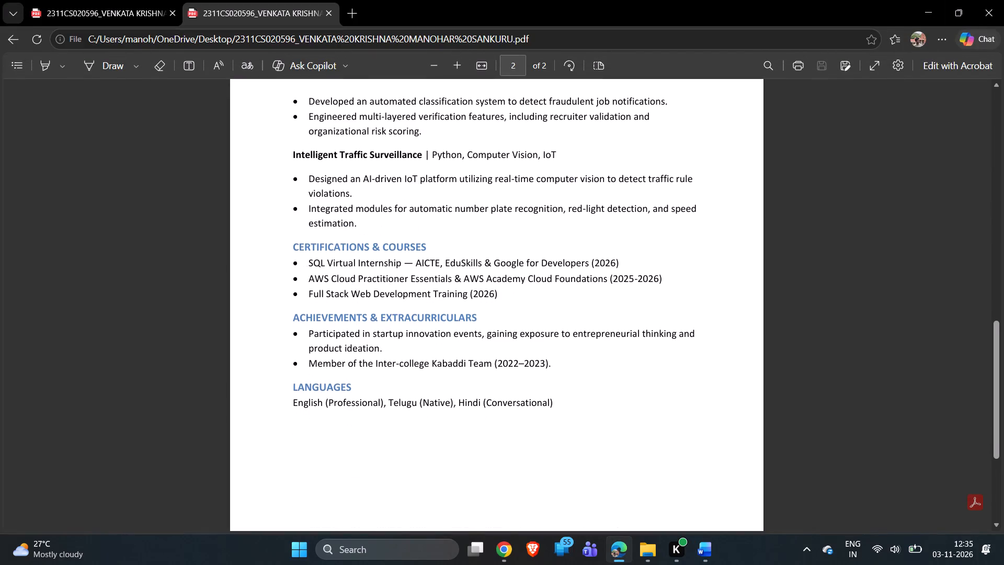
{"action": "scroll", "coordinate": [484, 335], "scroll_direction": "up", "scroll_amount": 8}
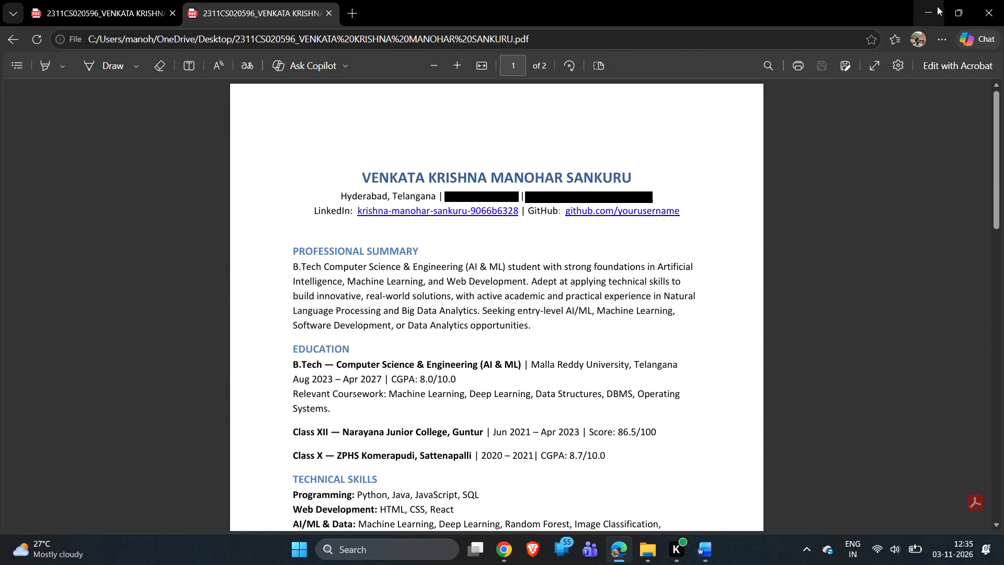
{"action": "left_click", "coordinate": [990, 5]}
Close the resume document in Word.
{"action": "left_click", "coordinate": [990, 5]}
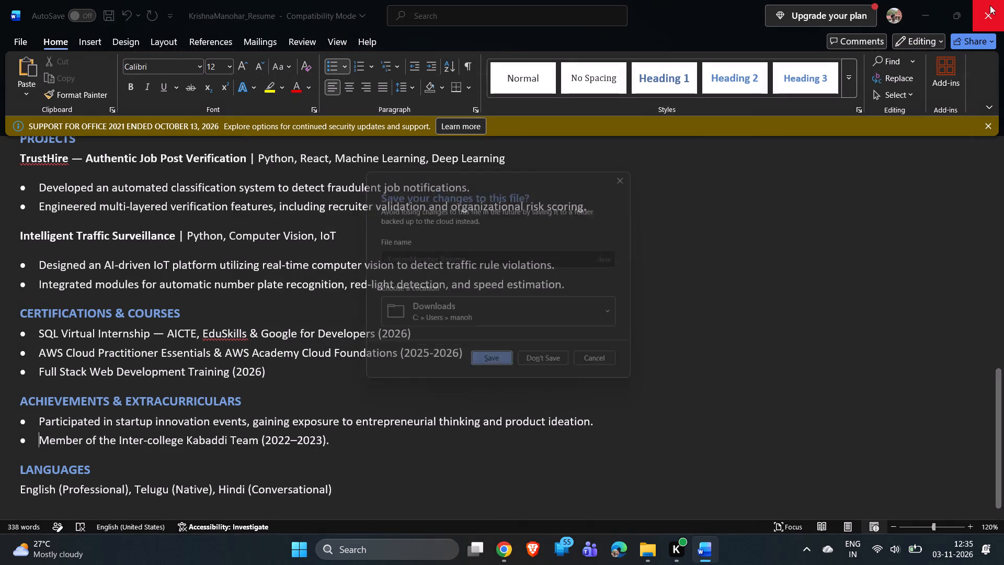
{"action": "left_click", "coordinate": [990, 5]}
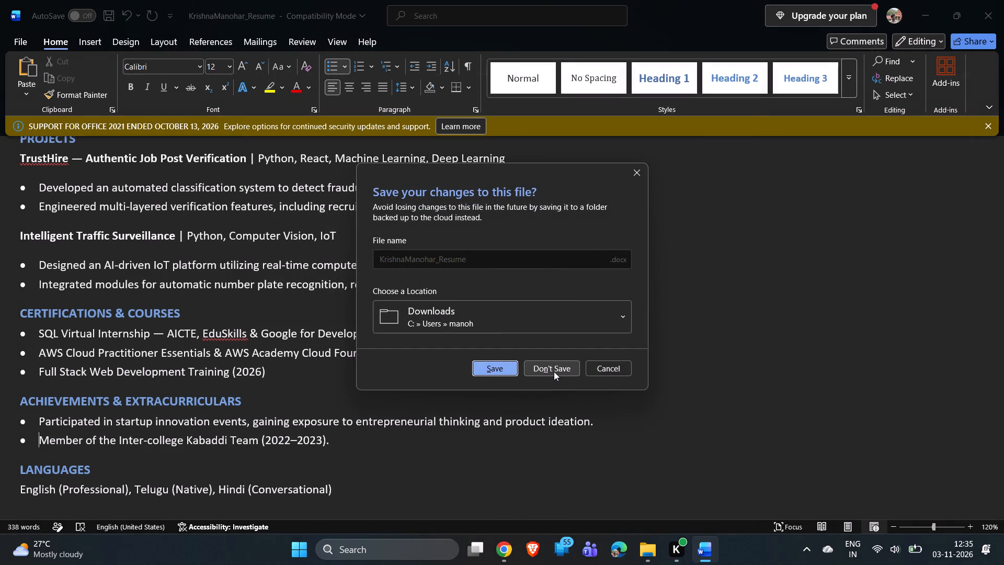
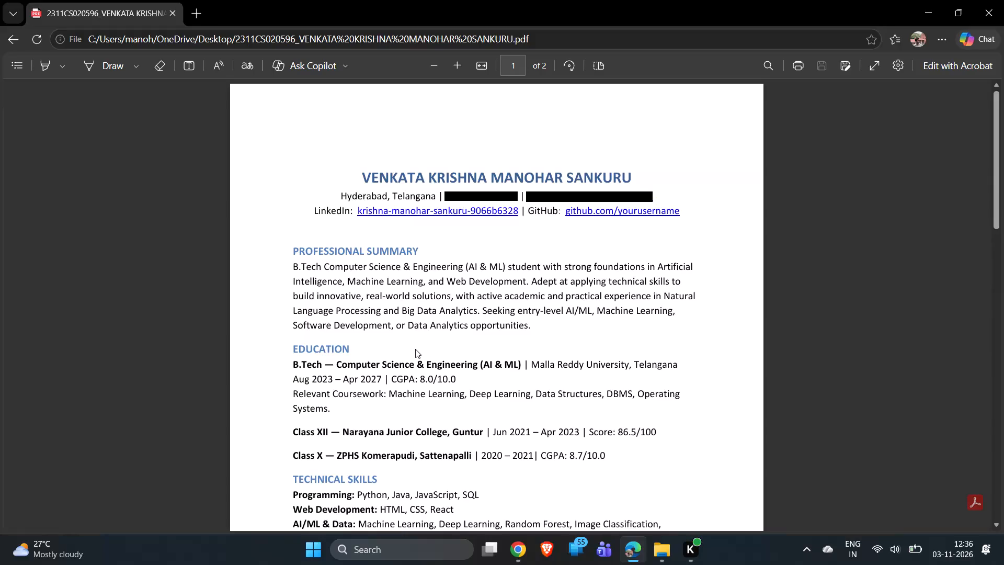
Review the published resume PDF from the Professional Summary down to the Languages section and back up to page 1.
{"action": "scroll", "coordinate": [415, 349], "scroll_direction": "right", "scroll_amount": 1}
{"action": "scroll", "coordinate": [415, 349], "scroll_direction": "down", "scroll_amount": 1}
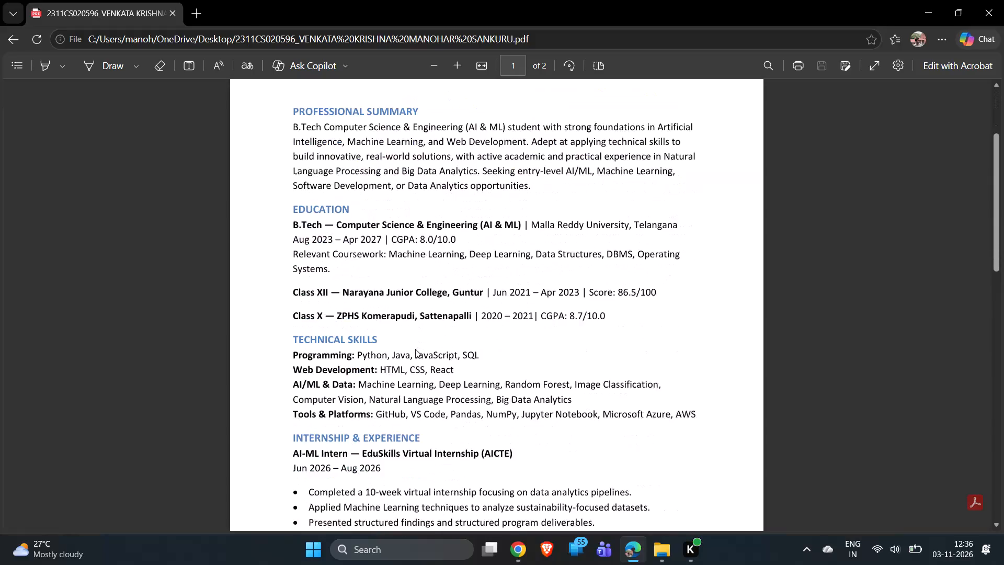
{"action": "scroll", "coordinate": [415, 349], "scroll_direction": "down", "scroll_amount": 5}
{"action": "scroll", "coordinate": [415, 349], "scroll_direction": "up", "scroll_amount": 1}
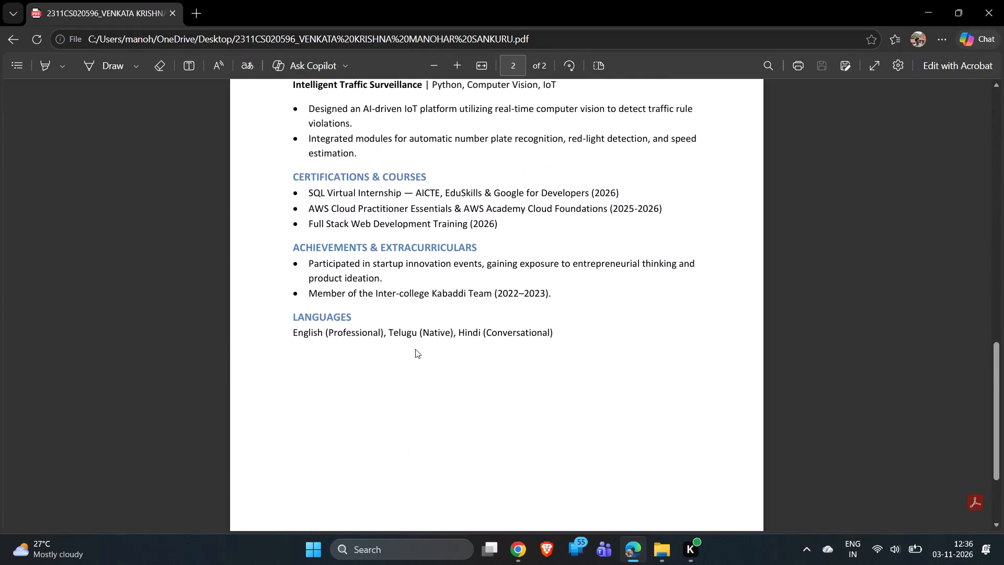
{"action": "scroll", "coordinate": [415, 349], "scroll_direction": "up", "scroll_amount": 3}
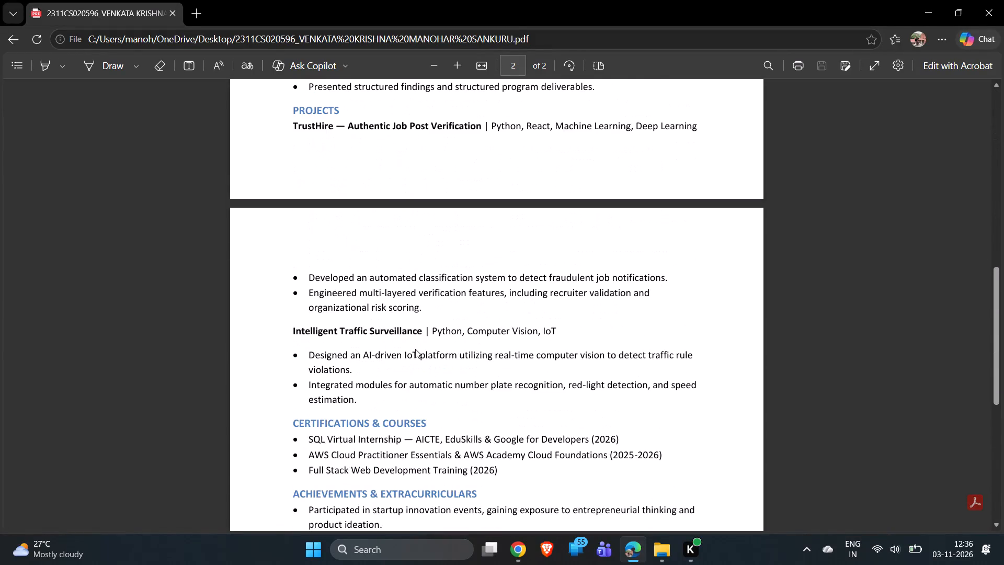
{"action": "scroll", "coordinate": [415, 349], "scroll_direction": "up", "scroll_amount": 5}
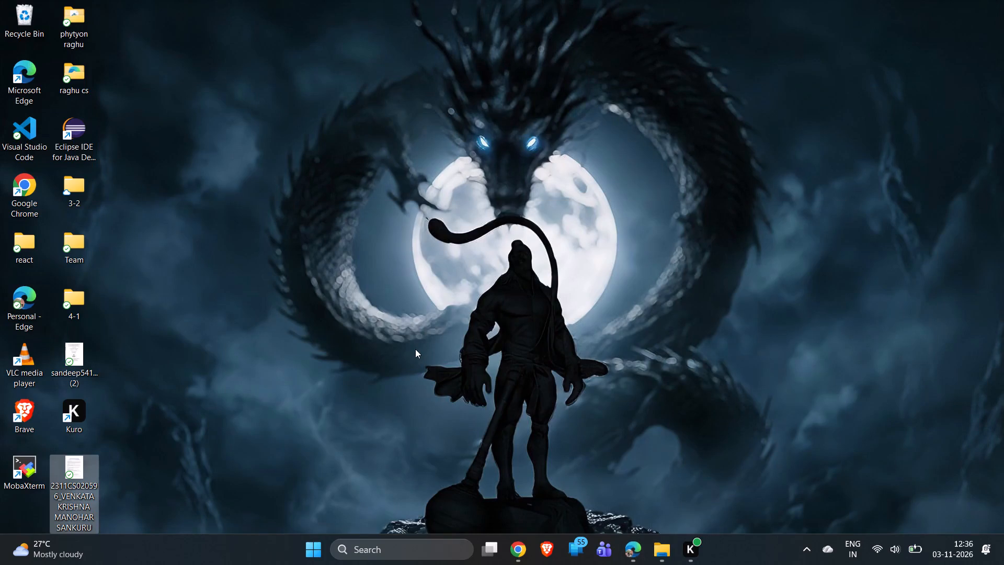
Launch Visual Studio Code using a system search for VS.
{"action": "type", "text": "VS"}
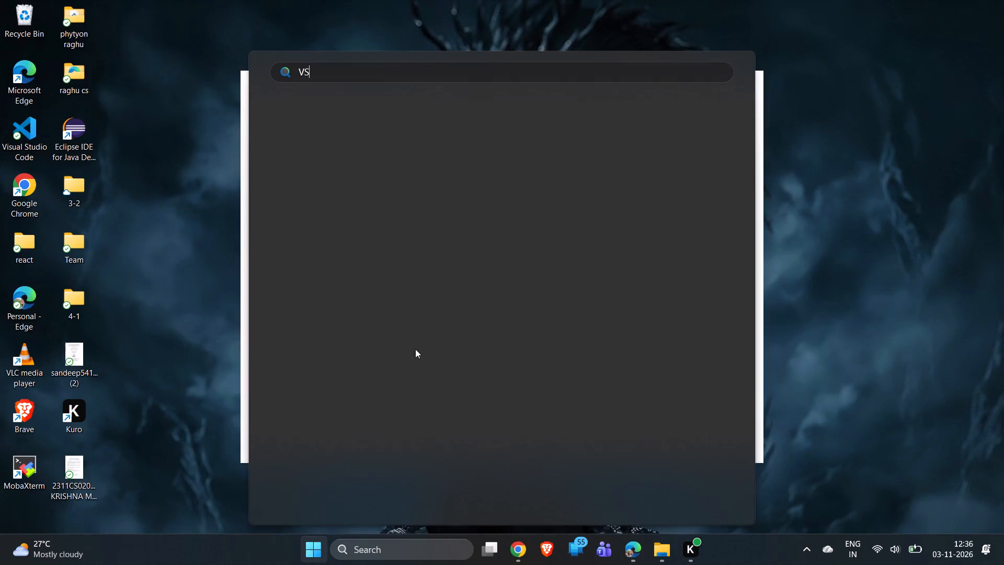
{"action": "key", "text": "Return"}
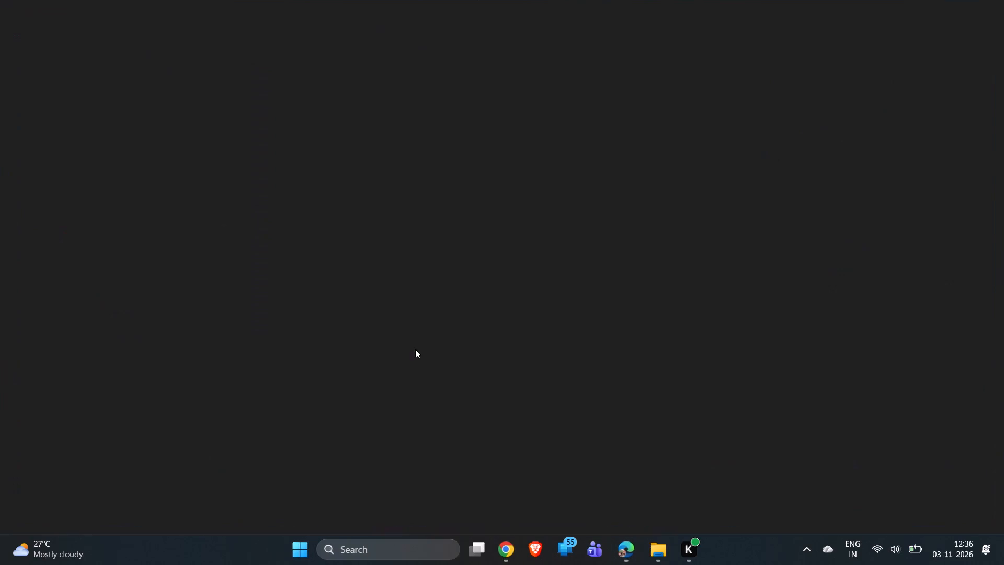
{"action": "left_click", "coordinate": [1003, 0]}
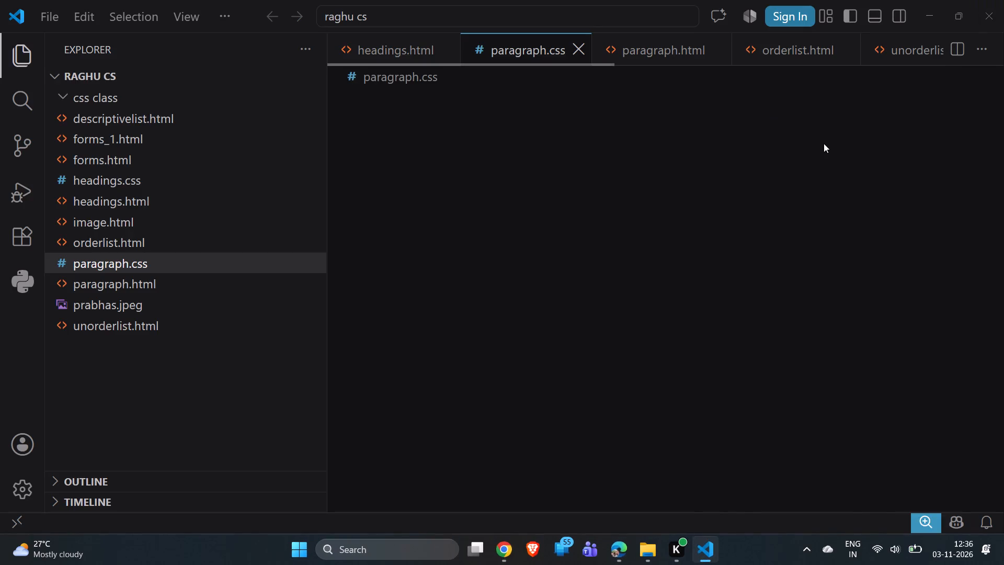
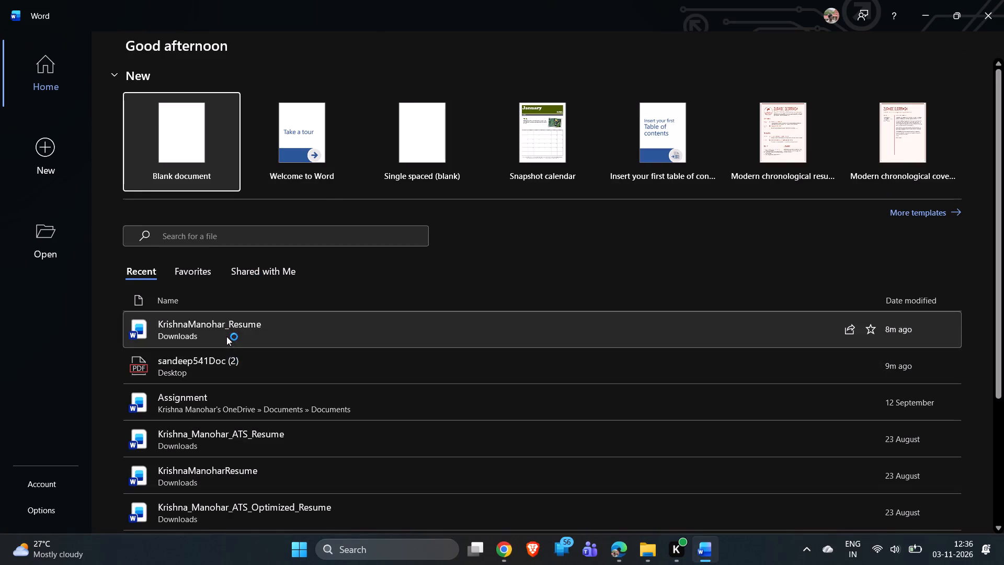
Open the most recent resume document, stored in Downloads, from Word's recent files.
{"action": "double_click", "coordinate": [226, 336]}
Delete the Volunteer — Agentathon Hyderabad bullet from the Achievements & Extracurriculars section.
{"action": "scroll", "coordinate": [261, 351], "scroll_direction": "down", "scroll_amount": 4}
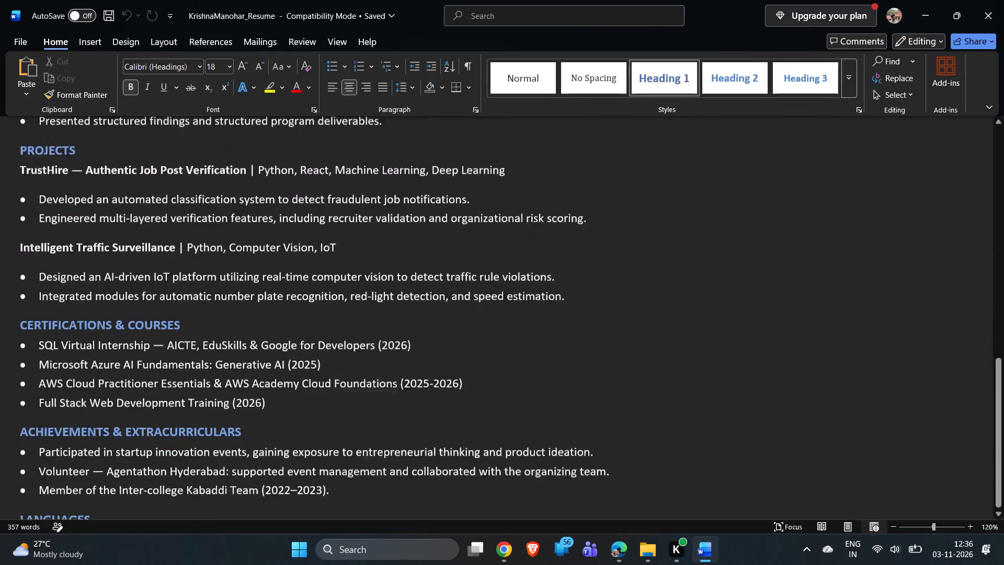
{"action": "scroll", "coordinate": [261, 351], "scroll_direction": "down", "scroll_amount": 4}
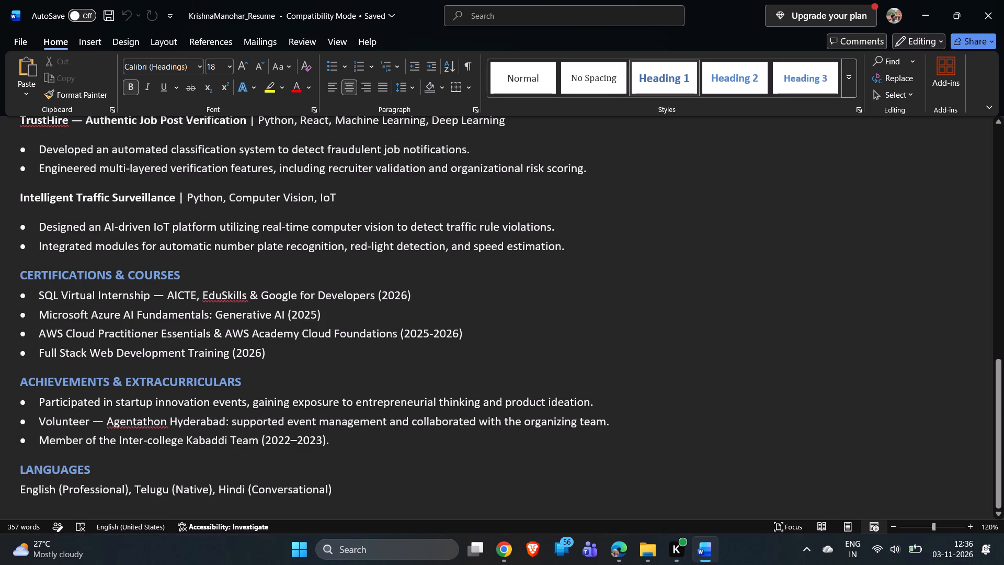
{"action": "left_click_drag", "start_coordinate": [618, 423], "coordinate": [45, 427]}
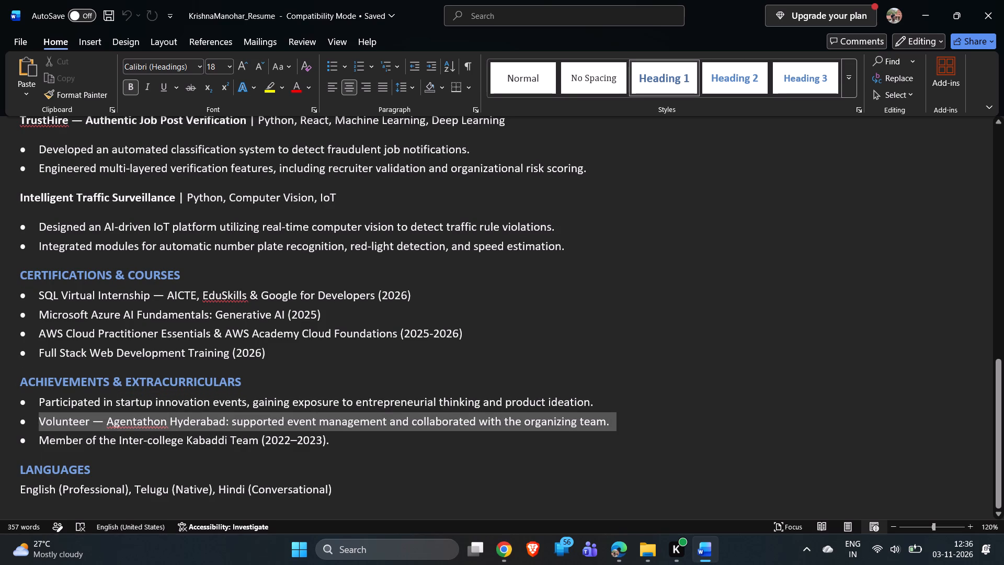
{"action": "left_click_drag", "start_coordinate": [45, 427], "coordinate": [37, 421]}
{"action": "key", "text": "BackSpace"}
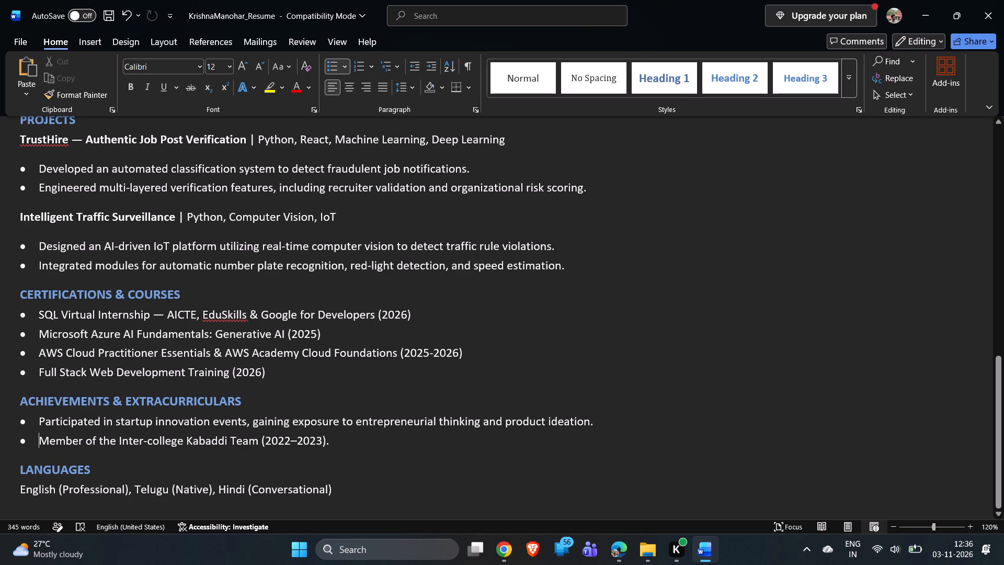
Delete the Microsoft Azure AI Fundamentals: Generative AI (2025) bullet from the Certifications & Courses section.
{"action": "left_click_drag", "start_coordinate": [347, 327], "coordinate": [32, 332]}
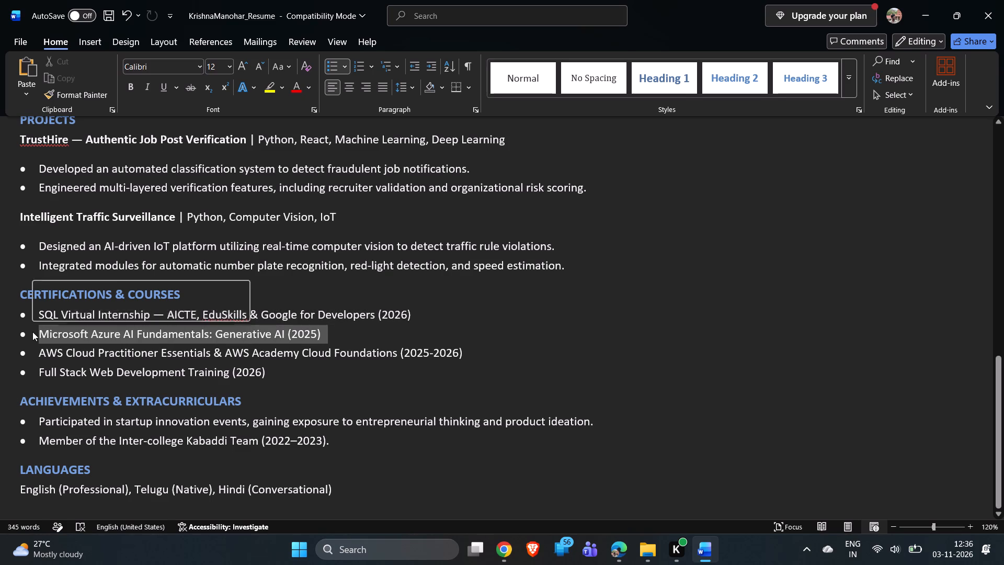
{"action": "key", "text": "BackSpace"}
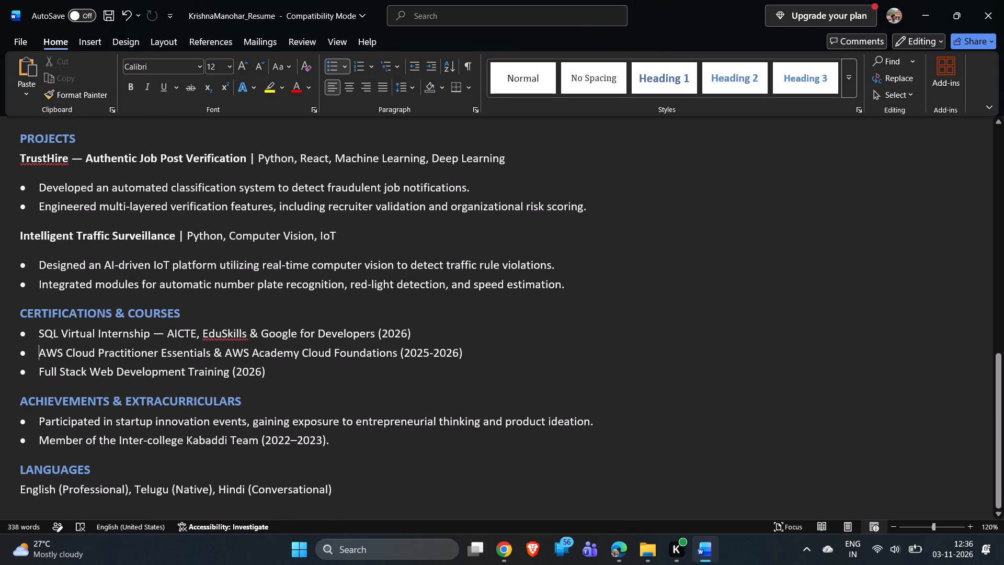
Remove Computer Vision and its separating comma from the AI/ML & Data line under Technical Skills.
{"action": "scroll", "coordinate": [152, 265], "scroll_direction": "up", "scroll_amount": 1}
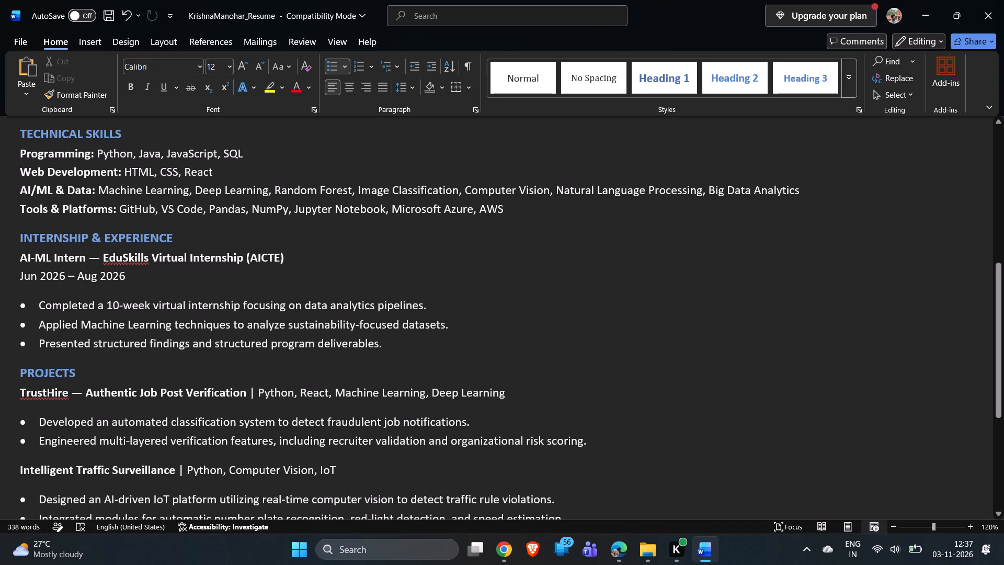
{"action": "left_click", "coordinate": [550, 191]}
{"action": "key", "text": "BackSpace"}
{"action": "key", "text": "BackSpace"}
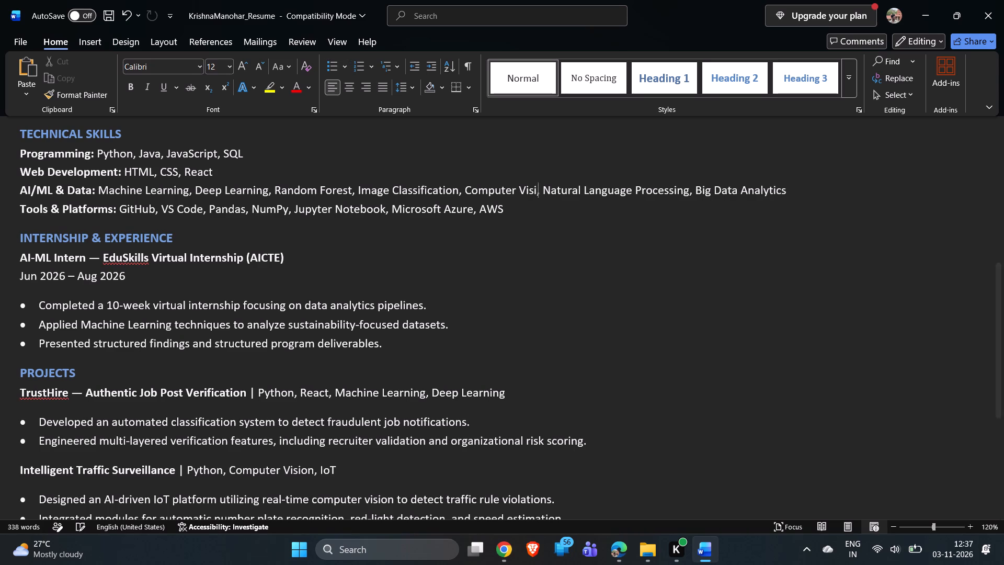
{"action": "key", "text": "BackSpace"}
{"action": "key", "text": "BackSpace"}
{"action": "key", "text": "BackSpace"}
{"action": "key", "text": "BackSpace"}
{"action": "key", "text": "BackSpace"}
{"action": "key", "text": "BackSpace"}
{"action": "key", "text": "BackSpace"}
{"action": "key", "text": "BackSpace"}
{"action": "key", "text": "BackSpace"}
{"action": "key", "text": "BackSpace"}
{"action": "key", "text": "BackSpace"}
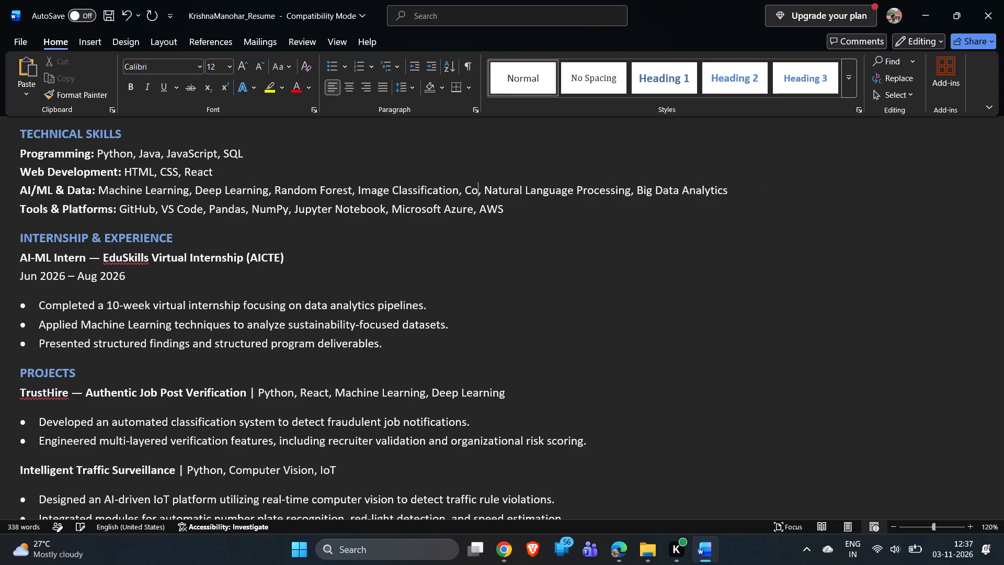
{"action": "key", "text": "BackSpace"}
{"action": "key", "text": "BackSpace"}
{"action": "key", "text": "BackSpace"}
{"action": "key", "text": "BackSpace"}
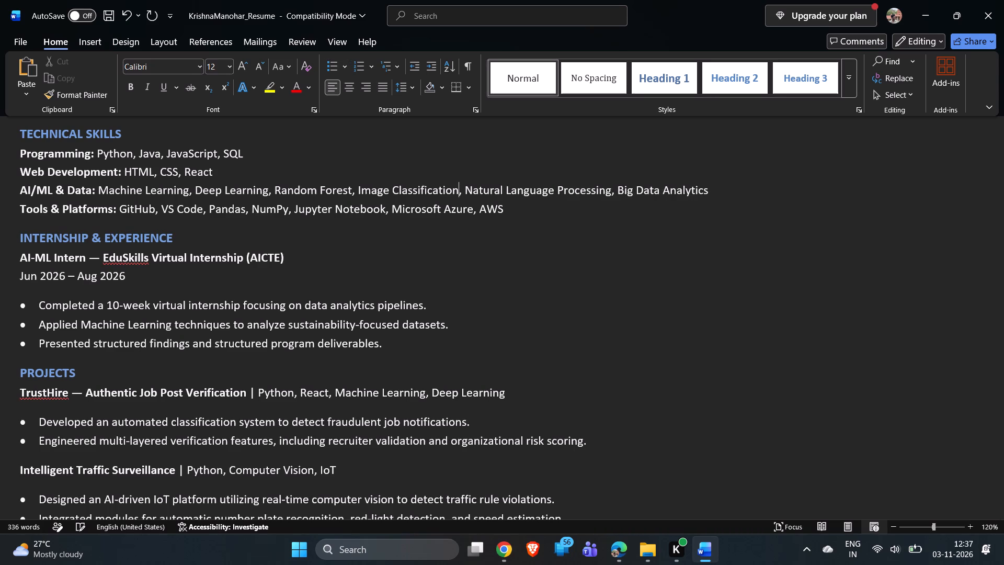
Remove Big Data Analytics and the comma before it so the AI/ML & Data line ends with Natural Language Processing.
{"action": "left_click", "coordinate": [612, 190]}
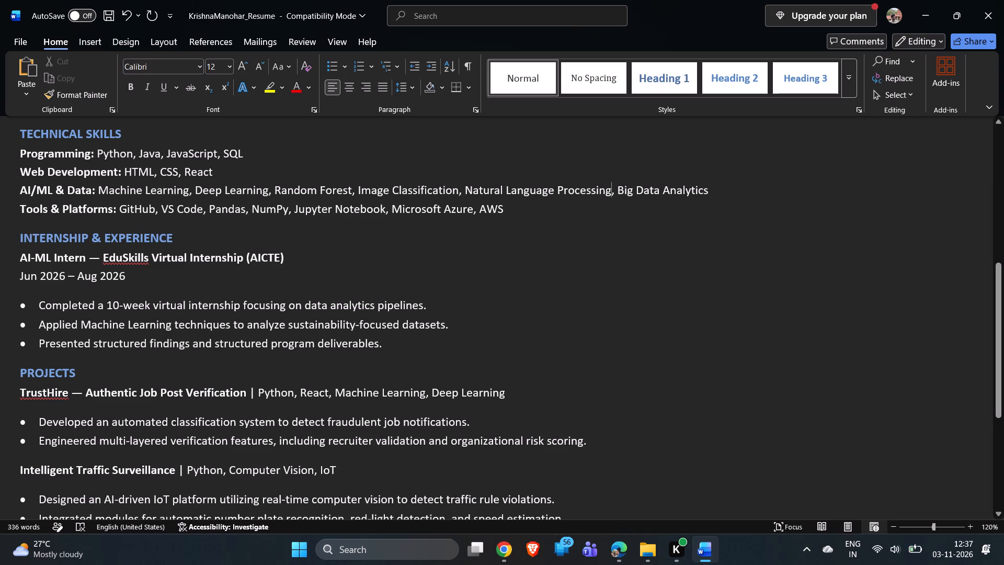
{"action": "left_click", "coordinate": [710, 191]}
{"action": "key", "text": "BackSpace"}
{"action": "key", "text": "BackSpace"}
{"action": "key", "text": "BackSpace"}
{"action": "key", "text": "BackSpace"}
{"action": "key", "text": "BackSpace"}
{"action": "key", "text": "BackSpace"}
{"action": "key", "text": "BackSpace"}
{"action": "key", "text": "BackSpace"}
{"action": "key", "text": "BackSpace"}
{"action": "key", "text": "BackSpace"}
{"action": "key", "text": "BackSpace"}
{"action": "key", "text": "BackSpace"}
{"action": "key", "text": "BackSpace"}
{"action": "key", "text": "BackSpace"}
{"action": "key", "text": "BackSpace"}
{"action": "key", "text": "BackSpace"}
{"action": "key", "text": "BackSpace"}
{"action": "key", "text": "BackSpace"}
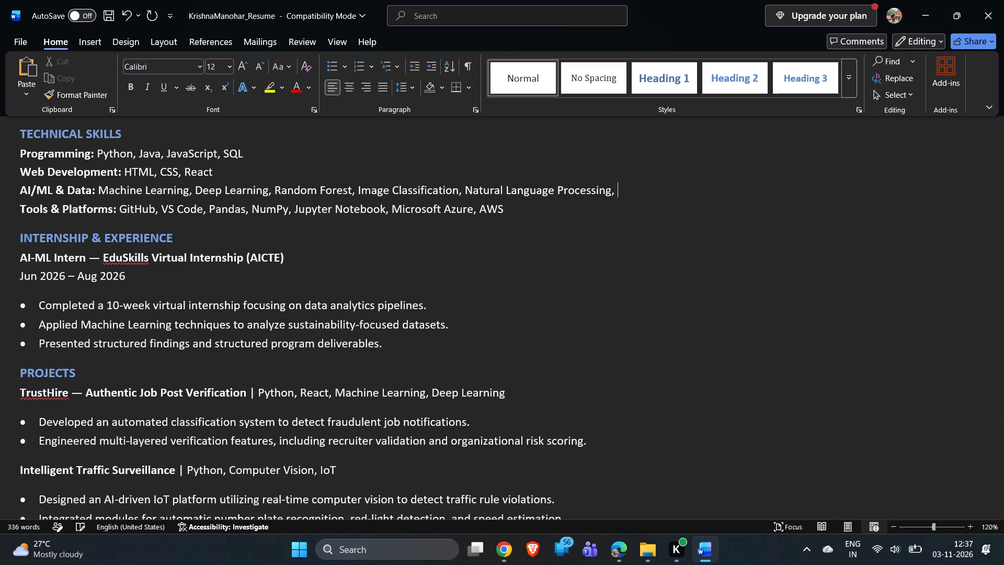
{"action": "key", "text": "BackSpace"}
{"action": "key", "text": "BackSpace"}
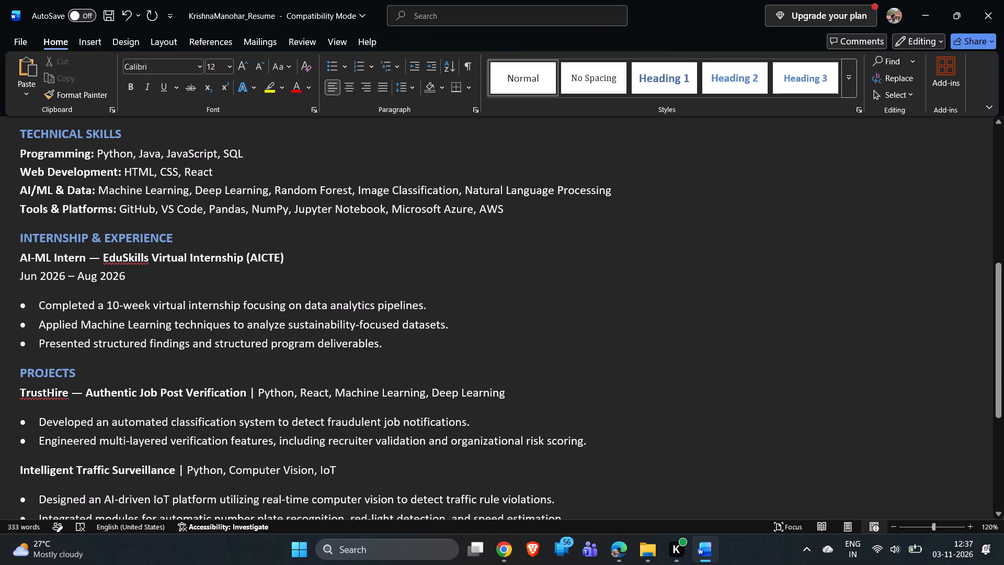
Remove Microsoft Azure and AWS from the end of the Tools & Platforms line under Technical Skills.
{"action": "left_click_drag", "start_coordinate": [473, 210], "coordinate": [401, 223]}
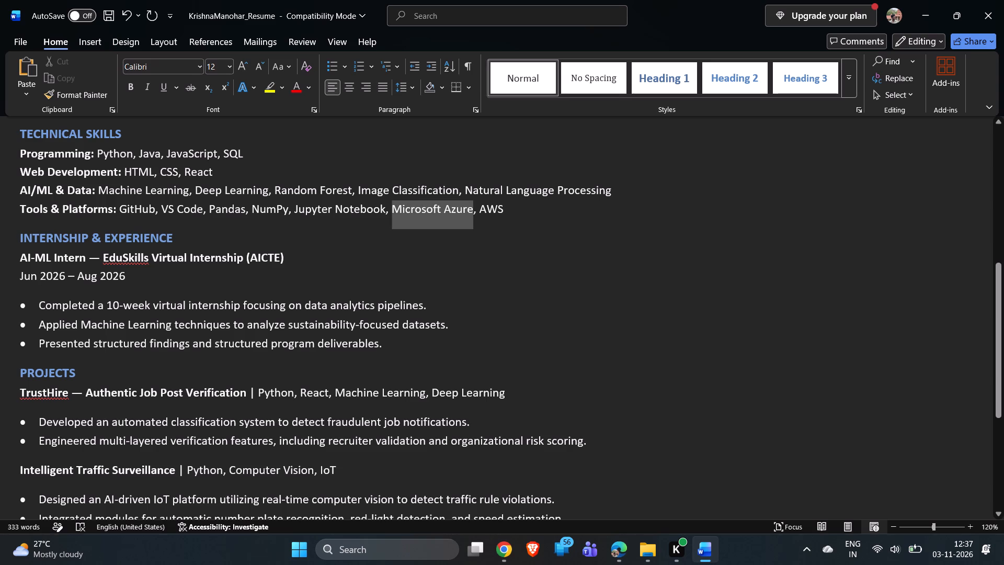
{"action": "left_click_drag", "start_coordinate": [401, 223], "coordinate": [505, 195]}
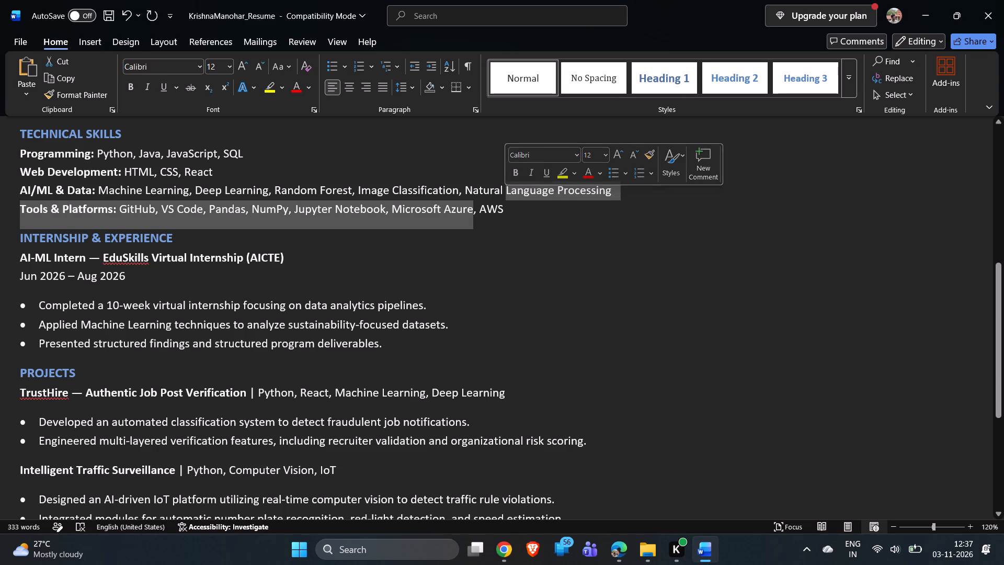
{"action": "left_click", "coordinate": [507, 206]}
{"action": "left_click_drag", "start_coordinate": [507, 206], "coordinate": [409, 213]}
{"action": "key", "text": "BackSpace"}
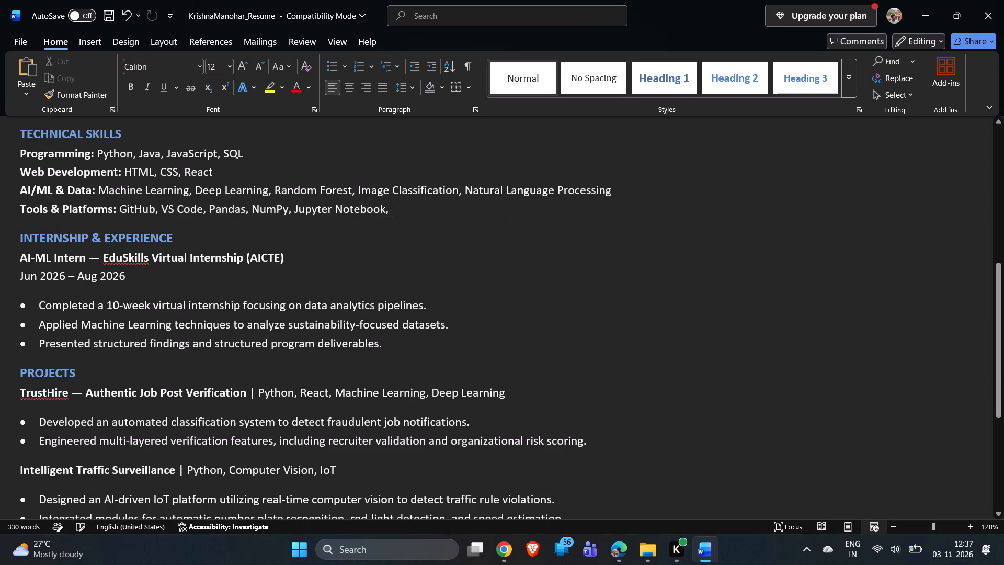
Publish the edited resume as a PDF on the Desktop, replacing the existing resume PDF named with the student's ID and full name.
{"action": "scroll", "coordinate": [117, 178], "scroll_direction": "up", "scroll_amount": 1}
{"action": "scroll", "coordinate": [130, 251], "scroll_direction": "up", "scroll_amount": 1}
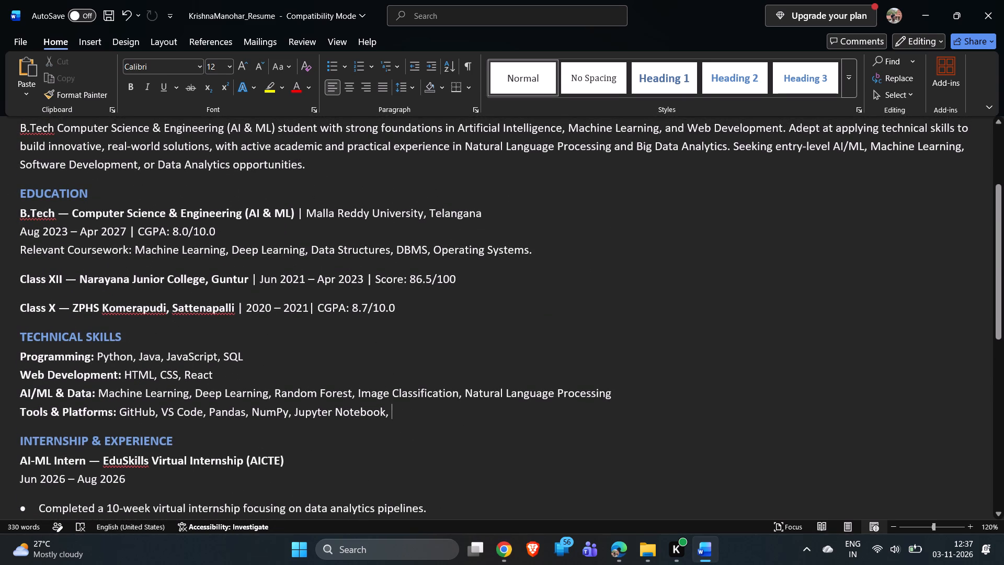
{"action": "scroll", "coordinate": [130, 251], "scroll_direction": "up", "scroll_amount": 1}
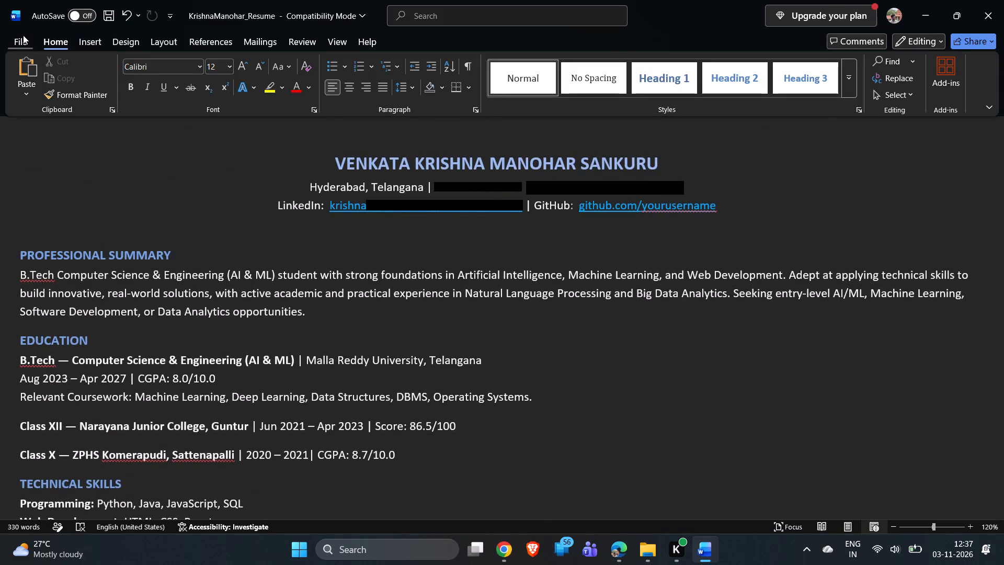
{"action": "left_click", "coordinate": [23, 35]}
{"action": "left_click", "coordinate": [50, 291]}
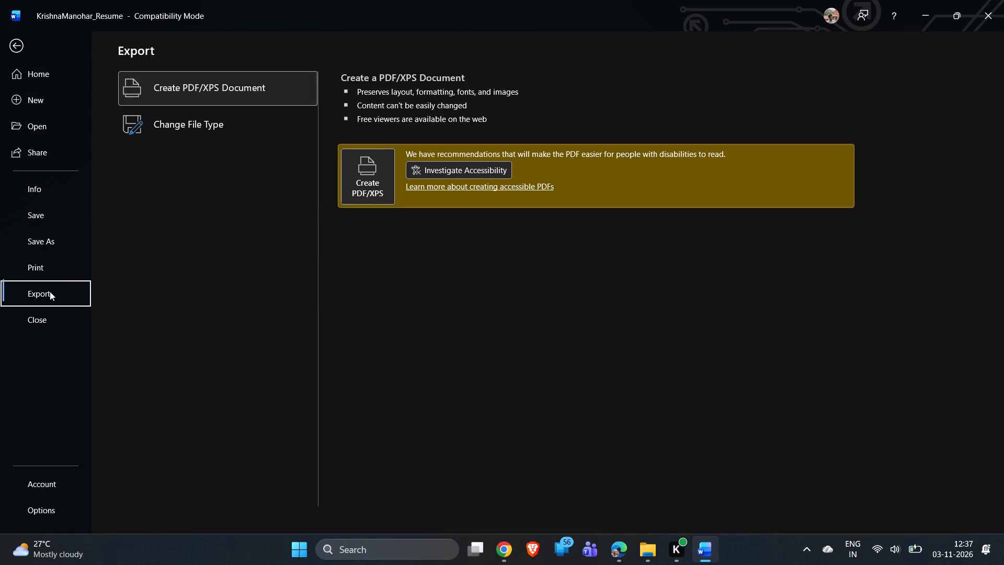
{"action": "left_click", "coordinate": [211, 90]}
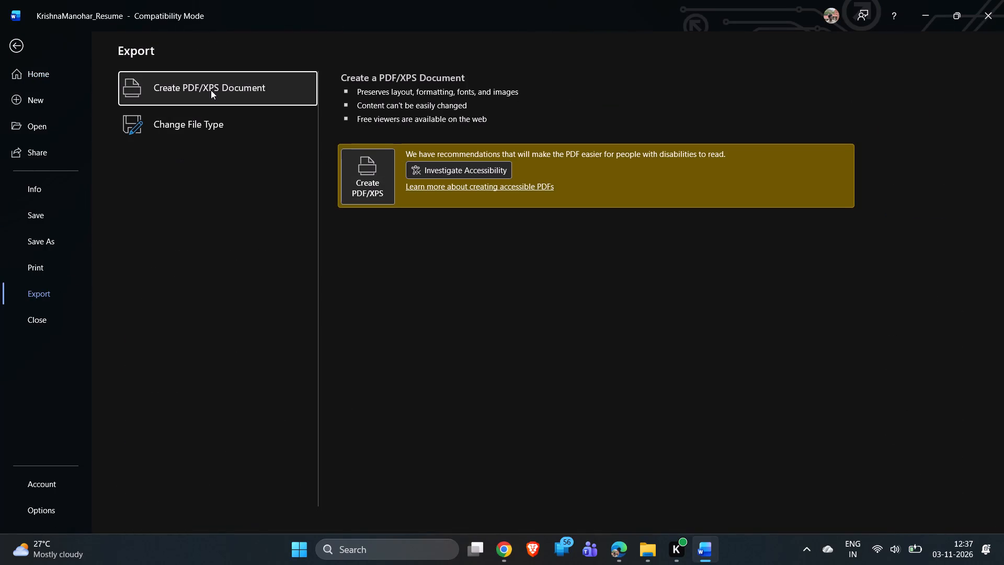
{"action": "left_click", "coordinate": [366, 187]}
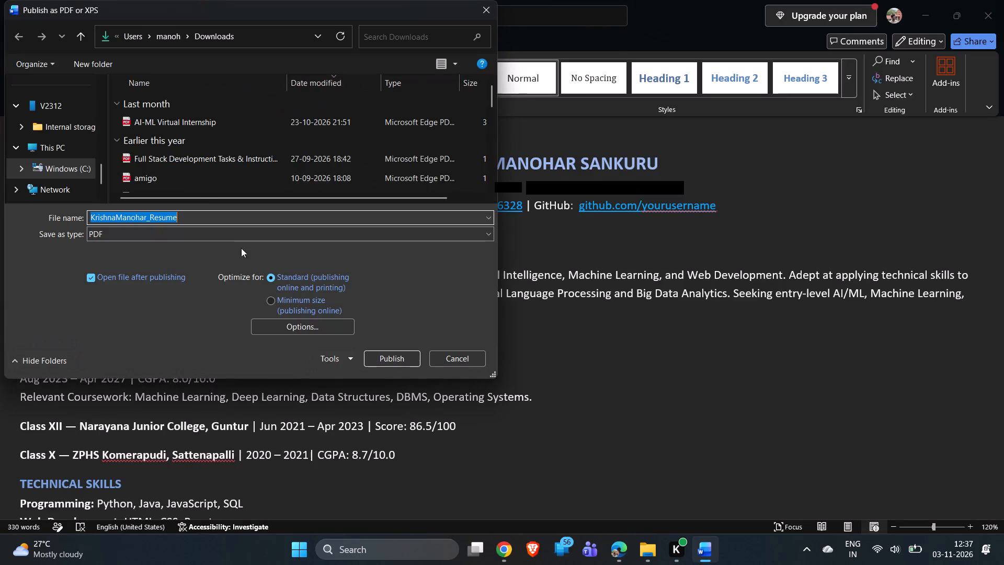
{"action": "scroll", "coordinate": [57, 128], "scroll_direction": "up", "scroll_amount": 1}
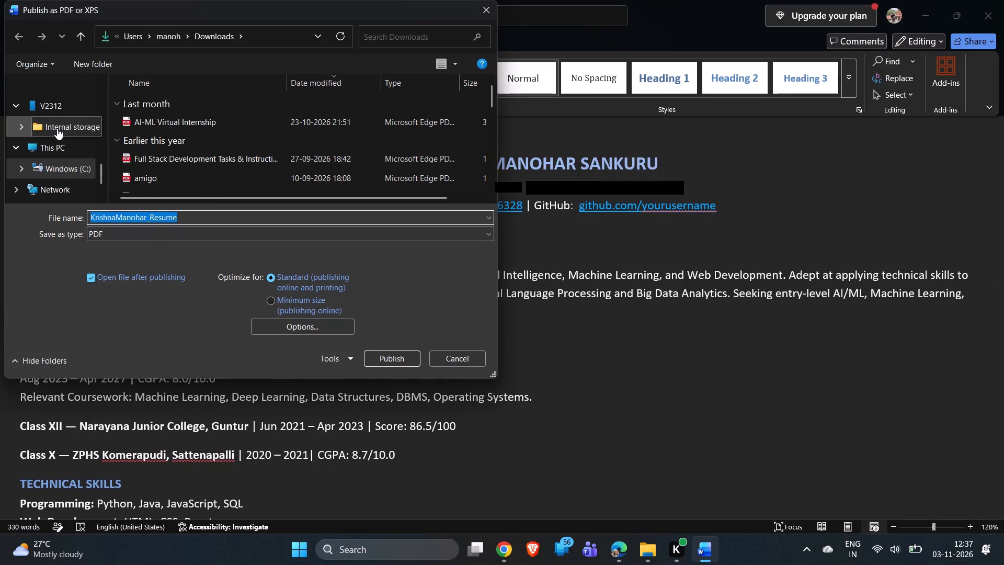
{"action": "scroll", "coordinate": [57, 128], "scroll_direction": "up", "scroll_amount": 1}
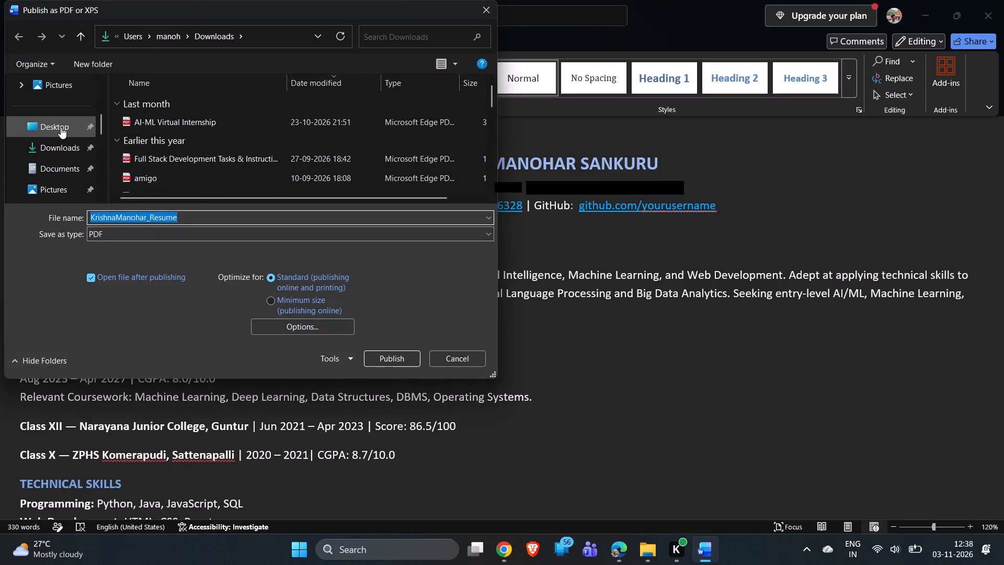
{"action": "left_click", "coordinate": [61, 127]}
{"action": "scroll", "coordinate": [160, 172], "scroll_direction": "down", "scroll_amount": 4}
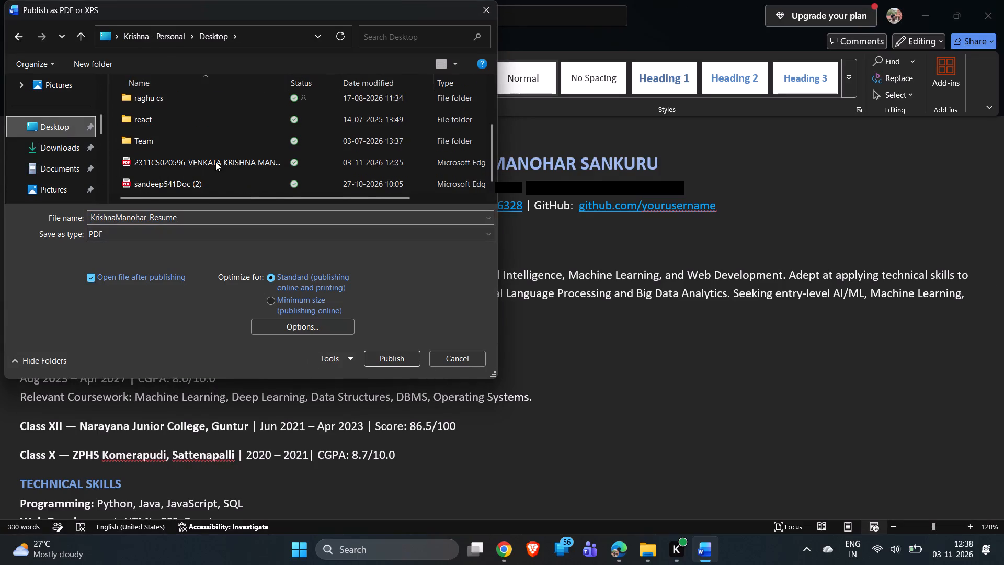
{"action": "left_click_drag", "start_coordinate": [215, 161], "coordinate": [185, 219]}
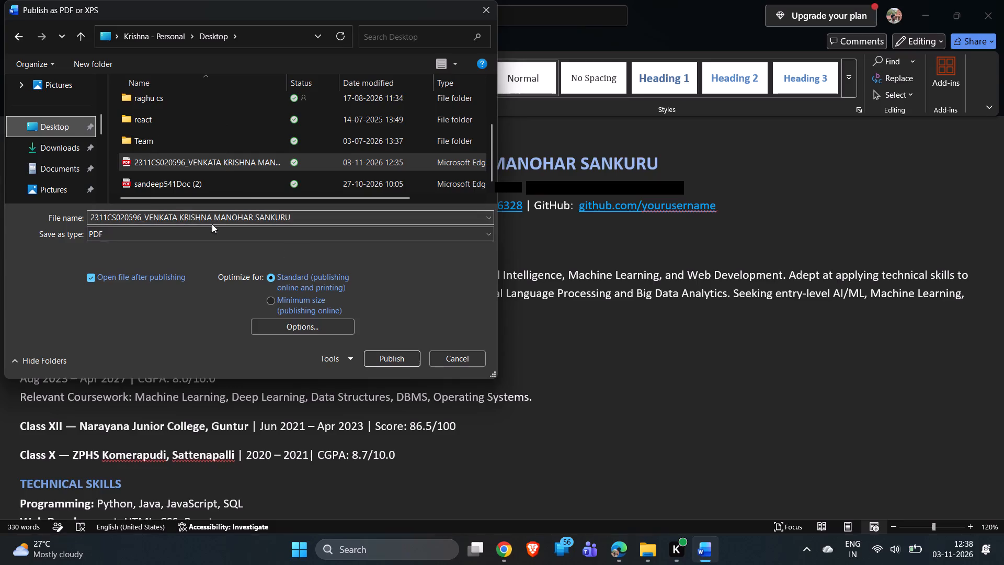
{"action": "left_click", "coordinate": [388, 358]}
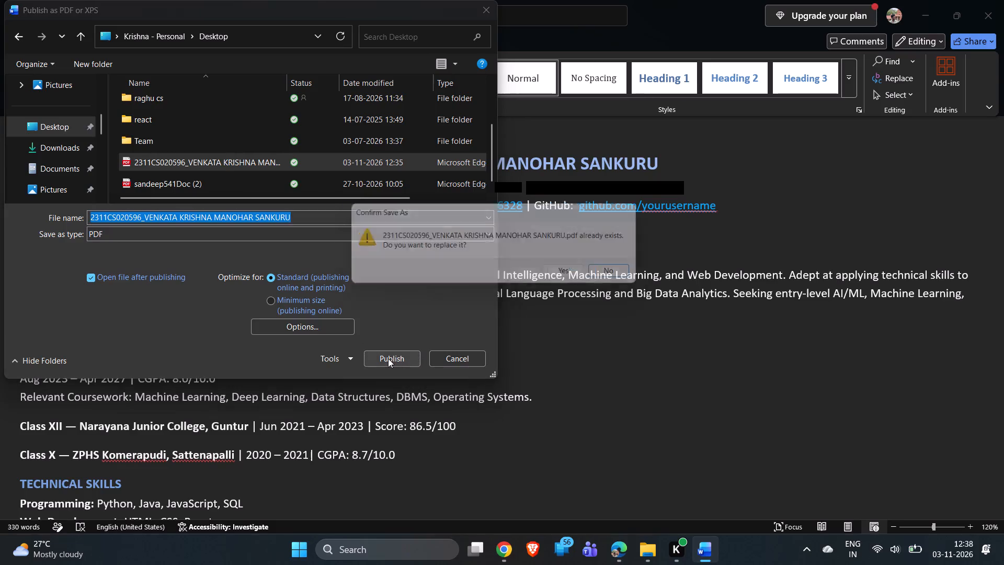
{"action": "left_click", "coordinate": [584, 279]}
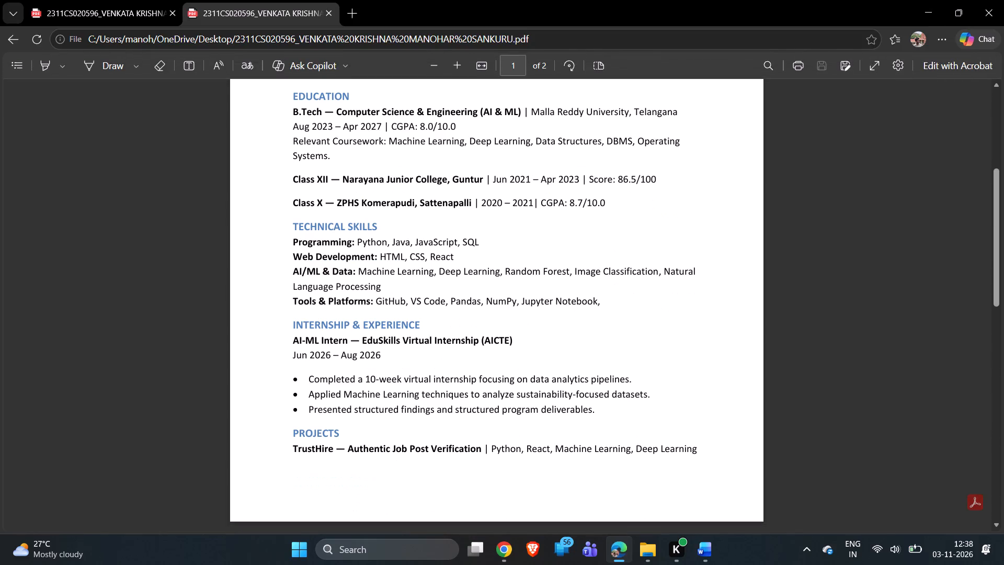
Review the republished resume PDF across both pages, from the Professional Summary to the Languages section.
{"action": "scroll", "coordinate": [535, 310], "scroll_direction": "down", "scroll_amount": 1}
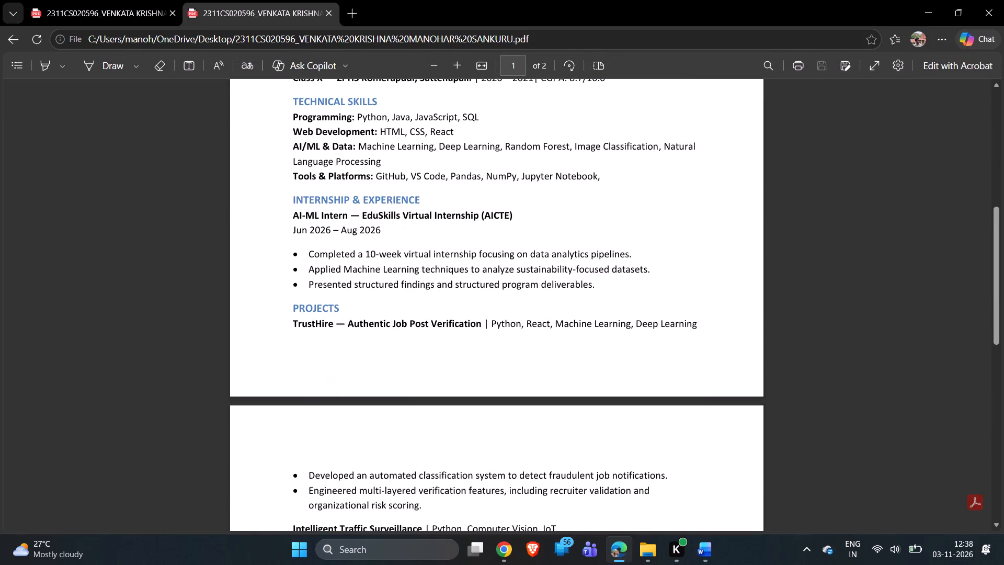
{"action": "scroll", "coordinate": [535, 310], "scroll_direction": "down", "scroll_amount": 1}
{"action": "scroll", "coordinate": [535, 310], "scroll_direction": "up", "scroll_amount": 1}
{"action": "scroll", "coordinate": [535, 310], "scroll_direction": "right", "scroll_amount": 1}
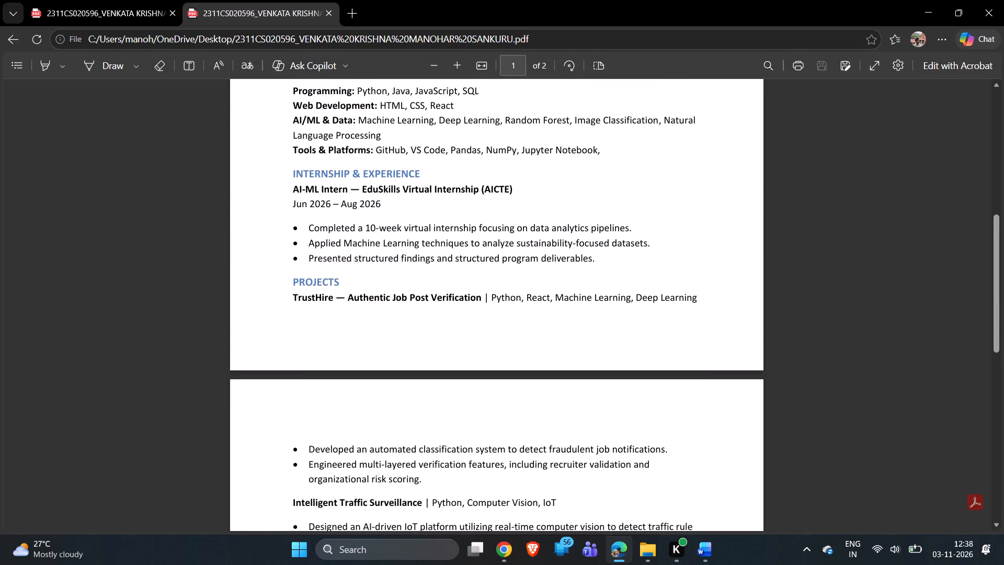
{"action": "scroll", "coordinate": [535, 310], "scroll_direction": "right", "scroll_amount": 1}
{"action": "scroll", "coordinate": [535, 310], "scroll_direction": "up", "scroll_amount": 1}
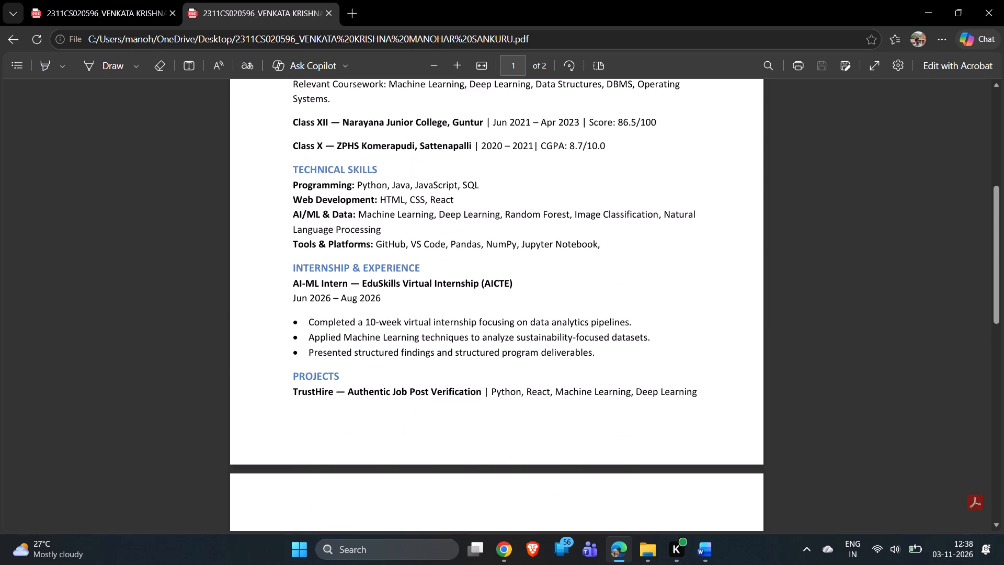
{"action": "scroll", "coordinate": [535, 310], "scroll_direction": "up", "scroll_amount": 2}
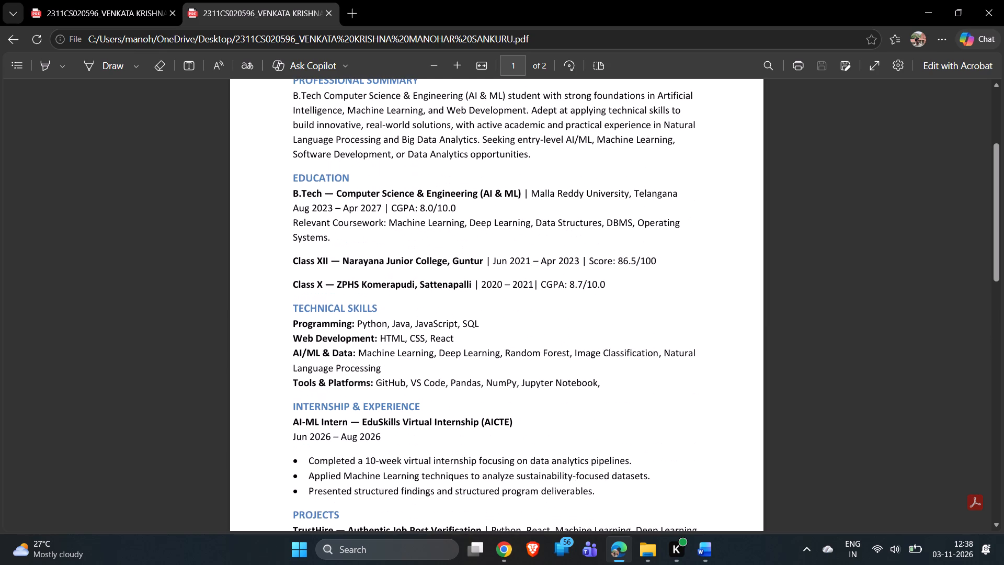
{"action": "scroll", "coordinate": [535, 310], "scroll_direction": "down", "scroll_amount": 2}
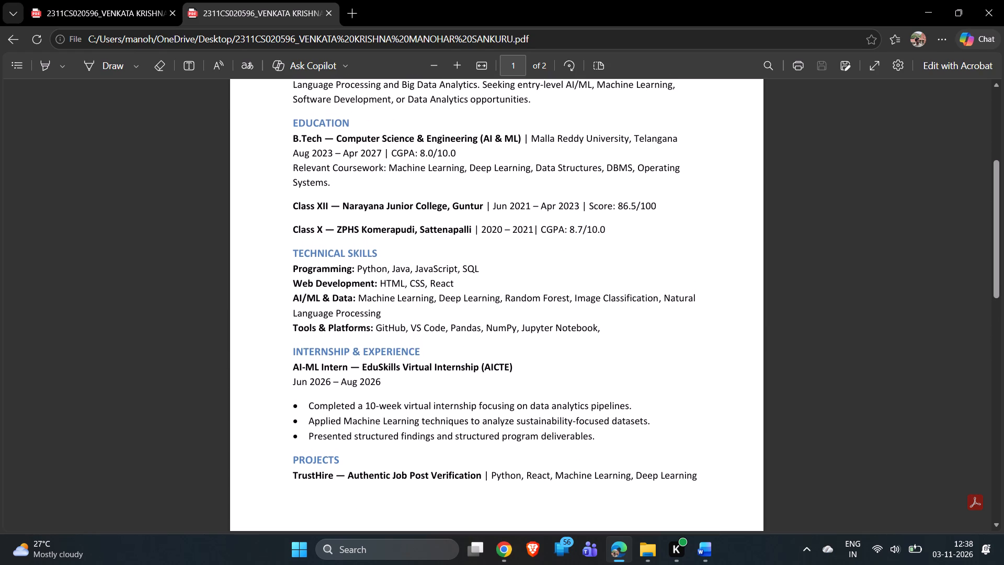
{"action": "scroll", "coordinate": [535, 310], "scroll_direction": "down", "scroll_amount": 3}
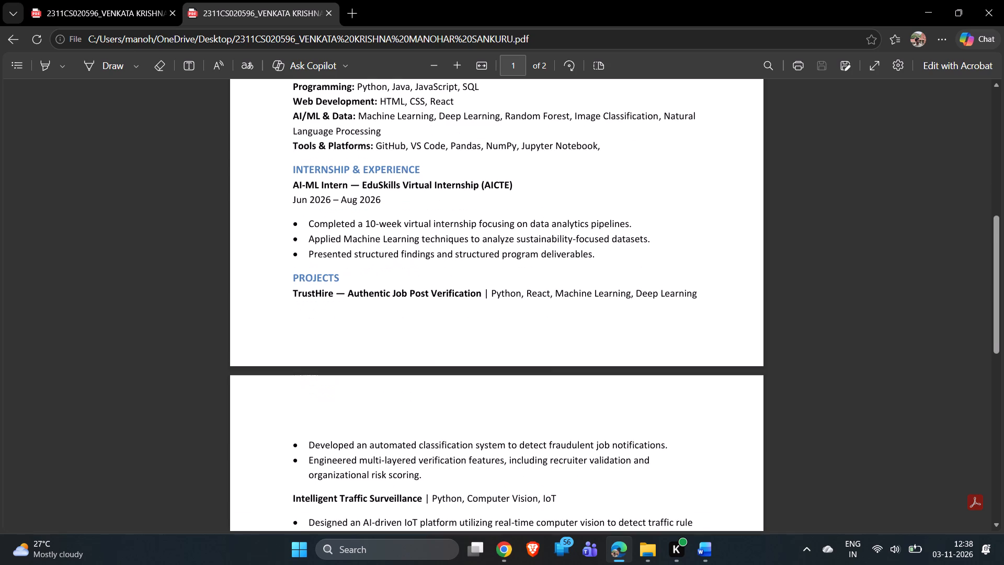
{"action": "scroll", "coordinate": [535, 310], "scroll_direction": "down", "scroll_amount": 3}
{"action": "scroll", "coordinate": [535, 310], "scroll_direction": "left", "scroll_amount": 1}
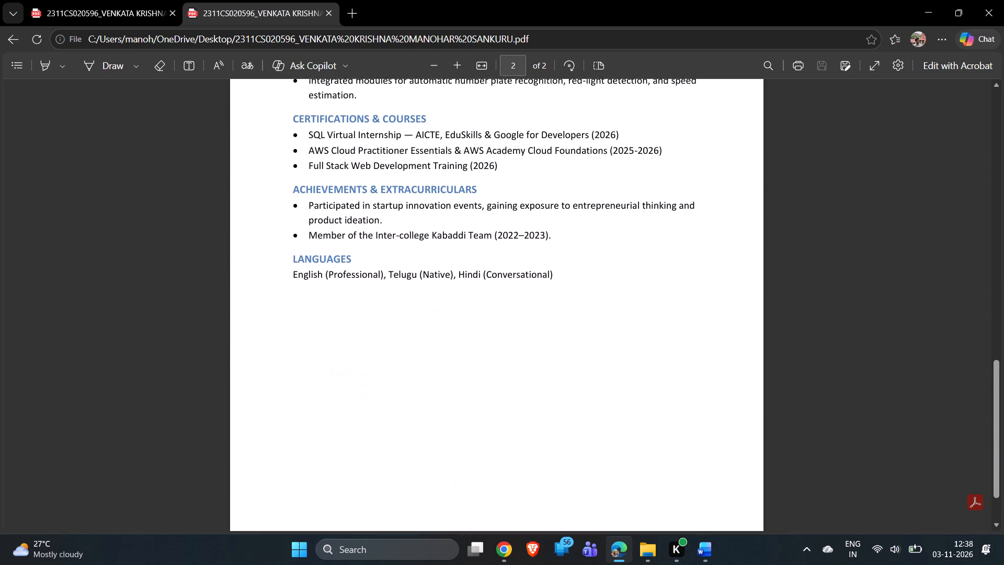
{"action": "scroll", "coordinate": [535, 310], "scroll_direction": "left", "scroll_amount": 1}
{"action": "scroll", "coordinate": [535, 310], "scroll_direction": "up", "scroll_amount": 1}
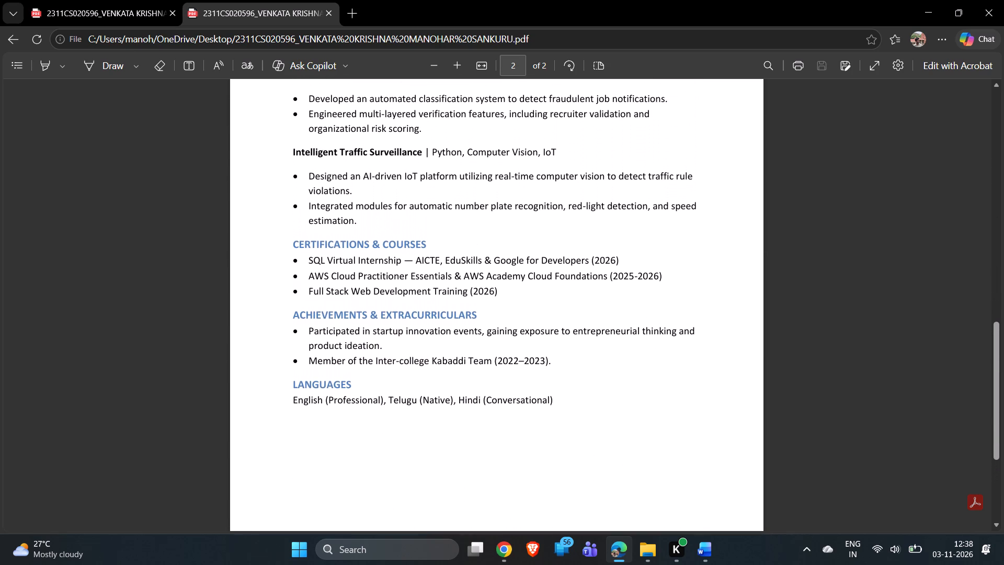
Look back over the resume PDF from the Languages section up to the page 1 header, and close the PDF window.
{"action": "scroll", "coordinate": [535, 310], "scroll_direction": "up", "scroll_amount": 2}
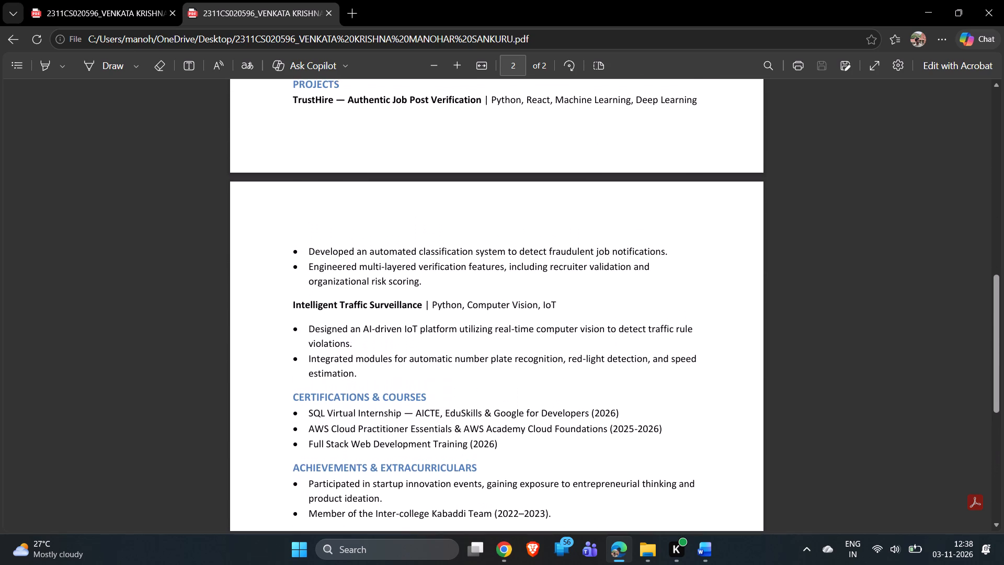
{"action": "scroll", "coordinate": [535, 310], "scroll_direction": "up", "scroll_amount": 5}
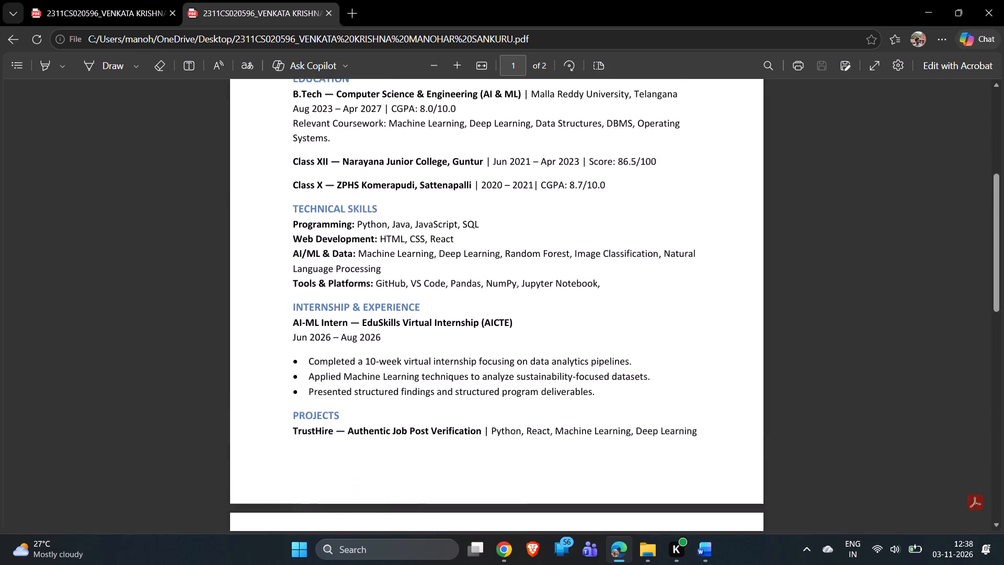
{"action": "scroll", "coordinate": [535, 310], "scroll_direction": "up", "scroll_amount": 2}
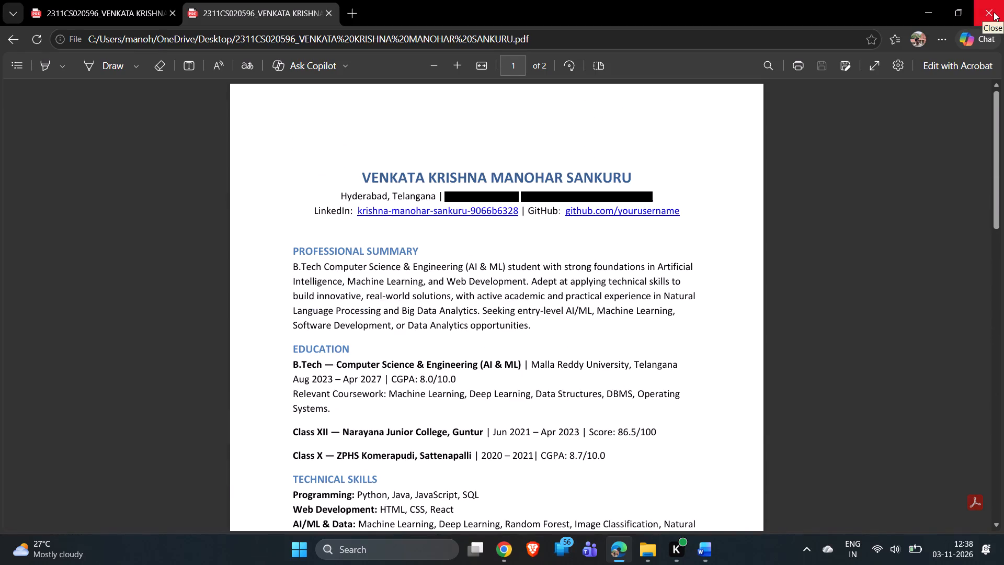
{"action": "left_click", "coordinate": [994, 12]}
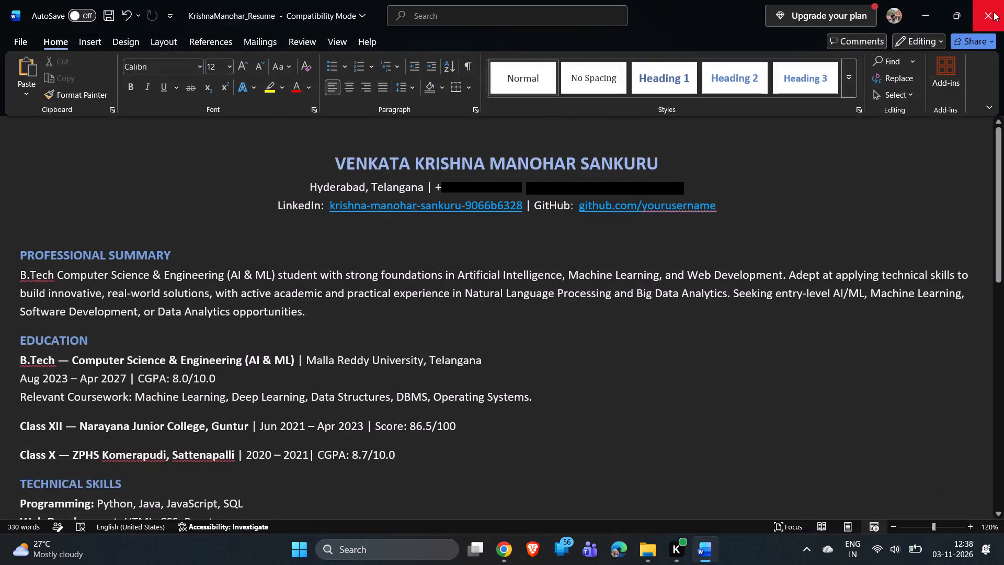
Search the computer for the WhatsApp app to launch it.
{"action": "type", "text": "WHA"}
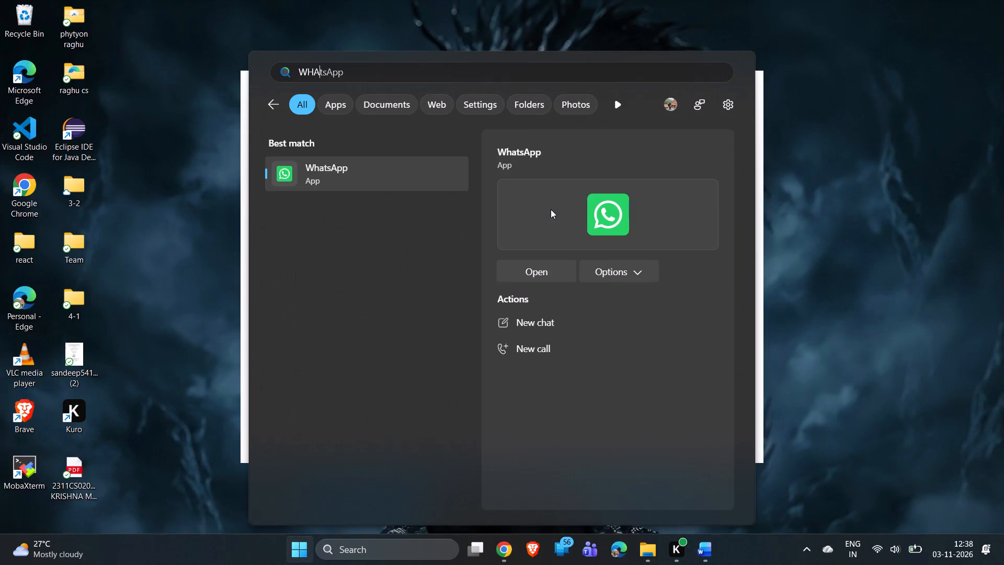
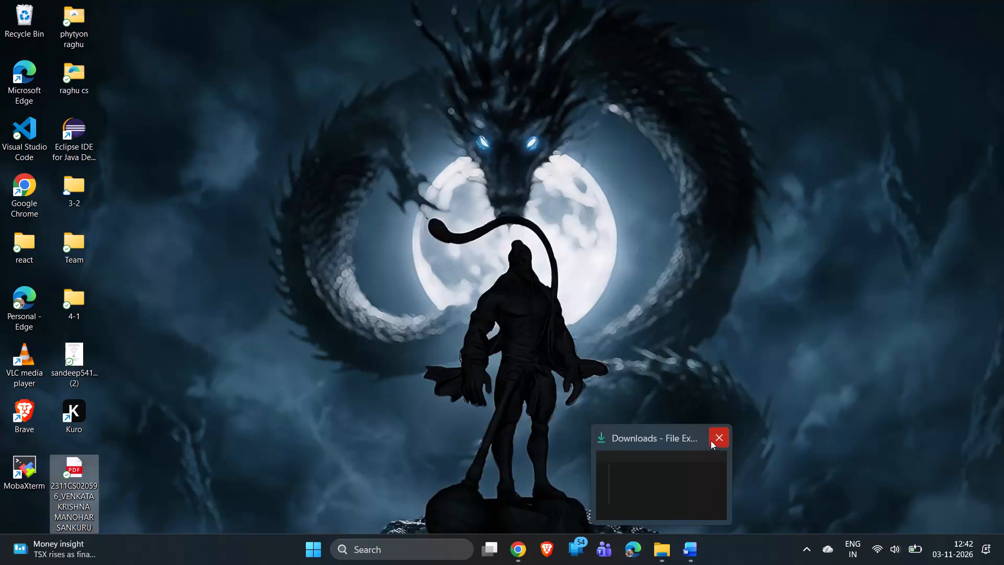
Close the Downloads folder window in File Explorer.
{"action": "left_click", "coordinate": [711, 440]}
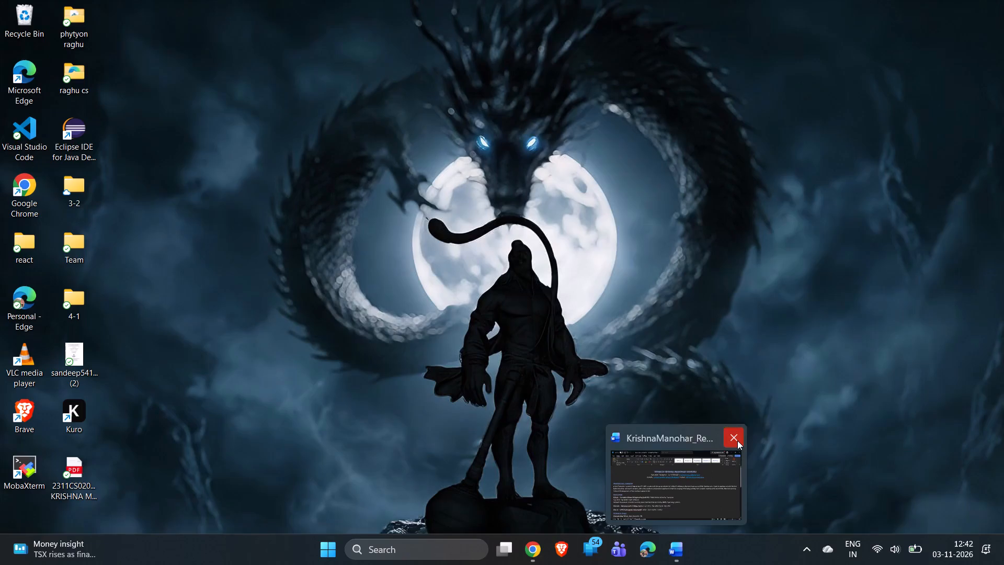
Try to close the Word window holding the edited resume document.
{"action": "left_click", "coordinate": [737, 440]}
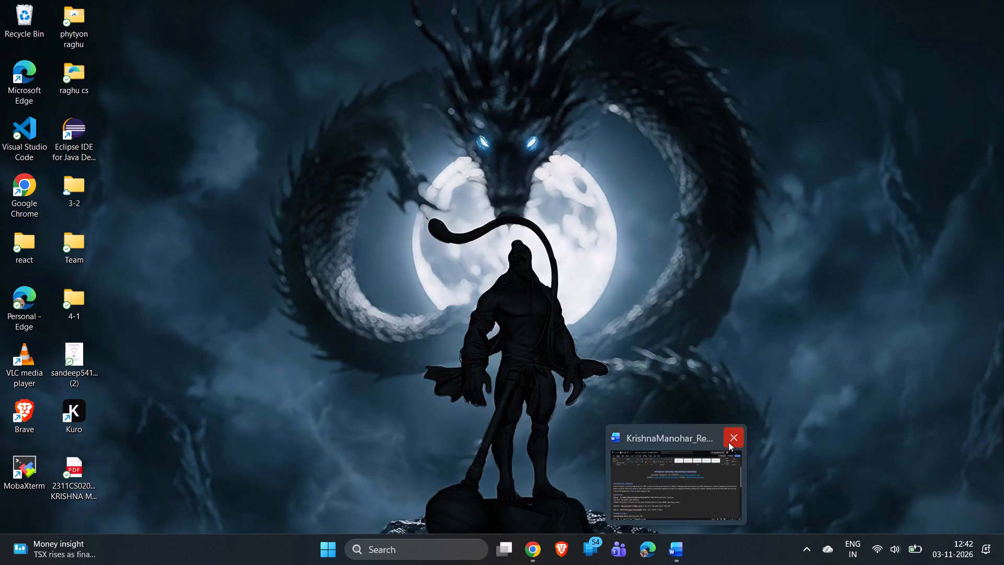
{"action": "left_click", "coordinate": [728, 442]}
{"action": "left_click", "coordinate": [736, 431]}
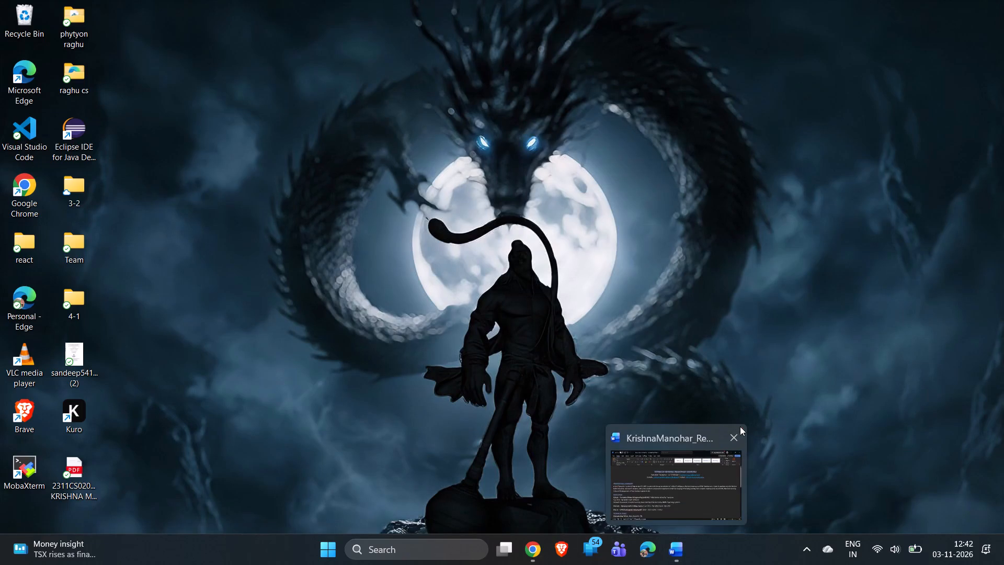
Close the Word resume document without saving its changes.
{"action": "left_click", "coordinate": [736, 432]}
{"action": "double_click", "coordinate": [736, 432]}
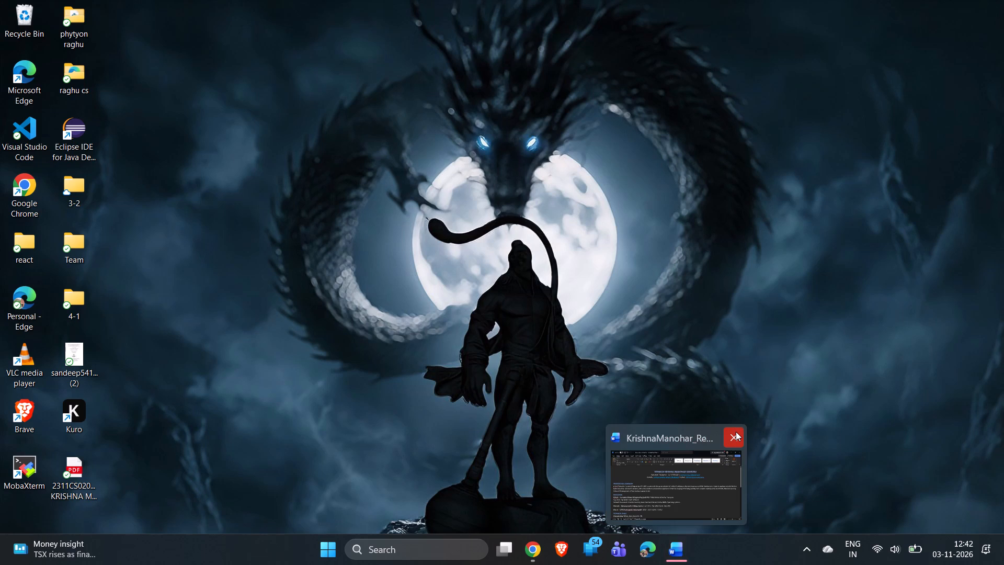
{"action": "left_click", "coordinate": [674, 492]}
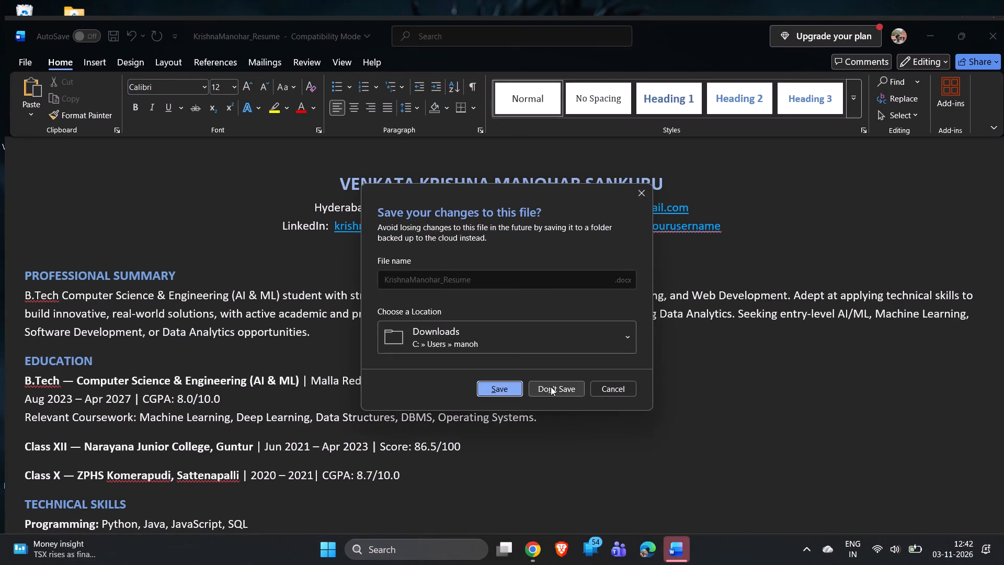
{"action": "left_click", "coordinate": [551, 387]}
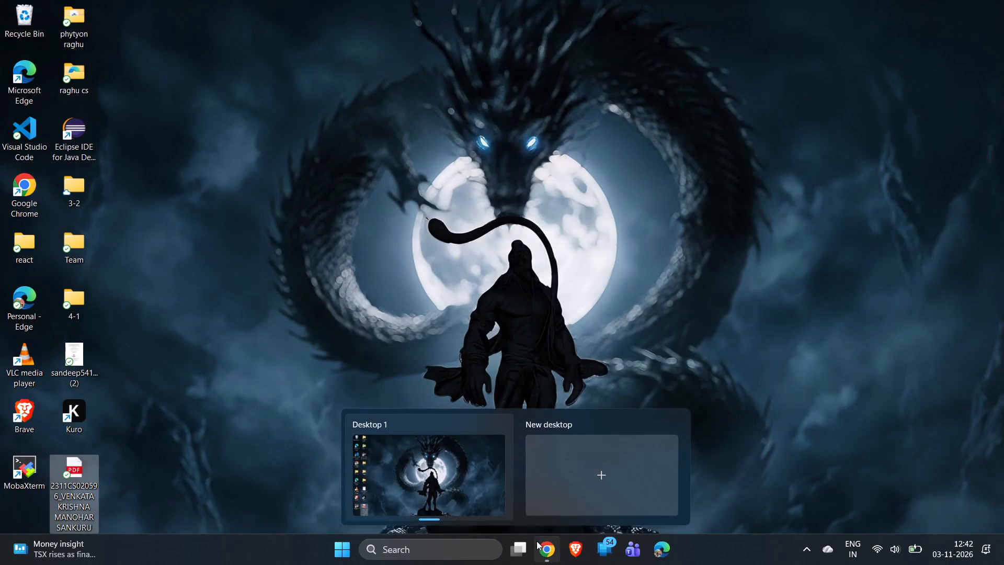
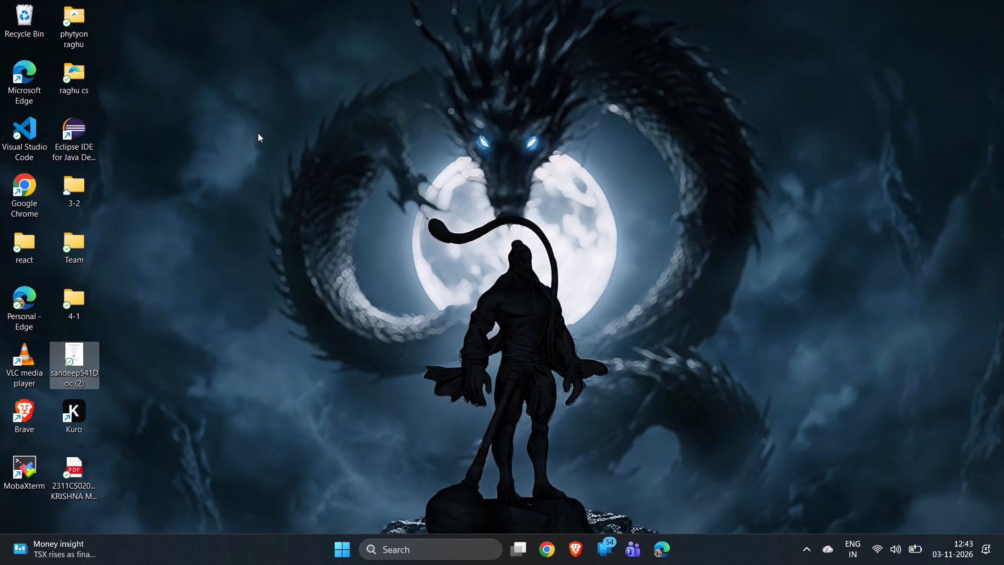
Move the Kuro shortcut and the resume PDF together up one place so they sit directly beneath the 4-1 folder.
{"action": "left_click_drag", "start_coordinate": [62, 480], "coordinate": [85, 364]}
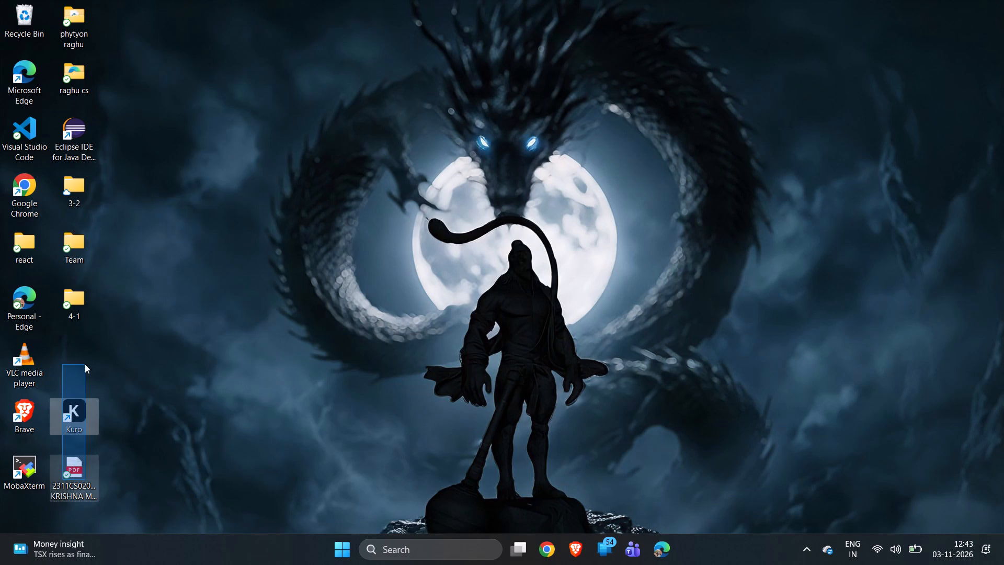
{"action": "left_click_drag", "start_coordinate": [85, 364], "coordinate": [82, 334]}
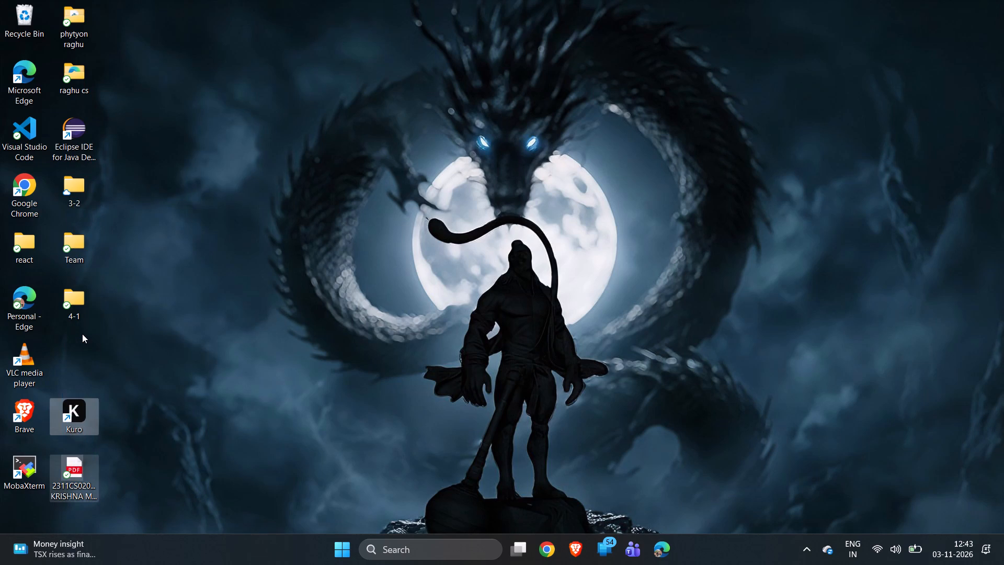
{"action": "left_click_drag", "start_coordinate": [73, 460], "coordinate": [90, 329]}
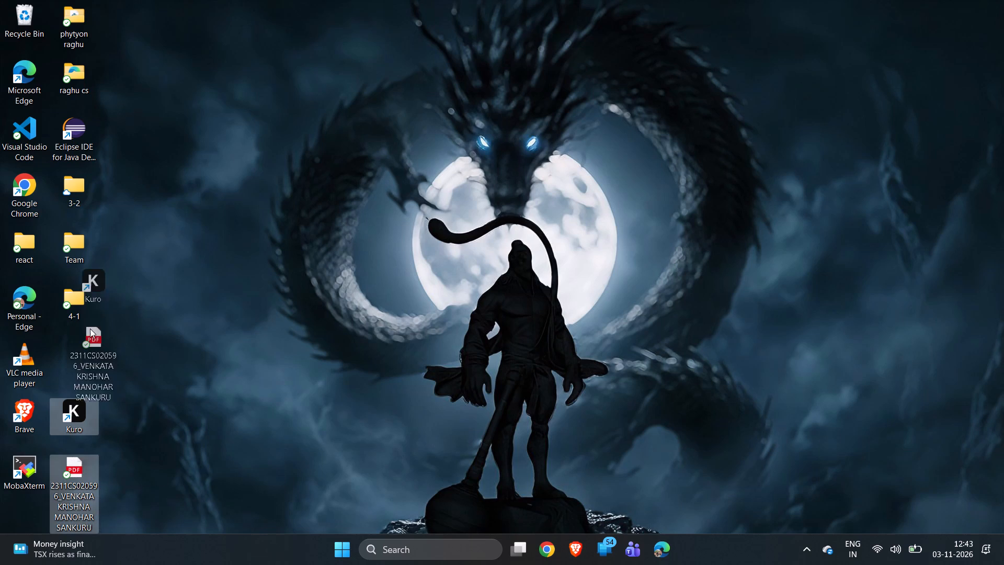
{"action": "left_click_drag", "start_coordinate": [90, 329], "coordinate": [73, 403]}
{"action": "left_click", "coordinate": [319, 389]}
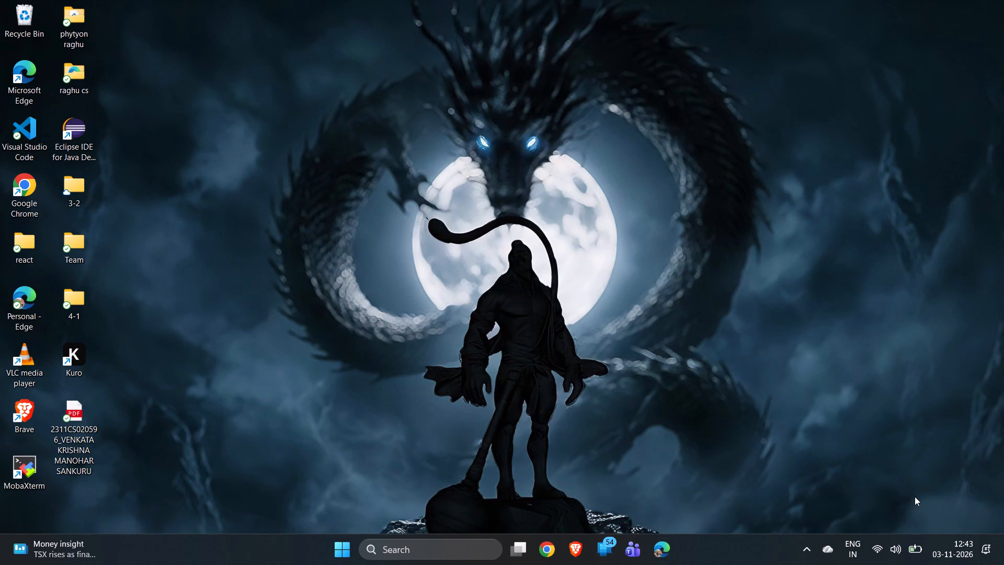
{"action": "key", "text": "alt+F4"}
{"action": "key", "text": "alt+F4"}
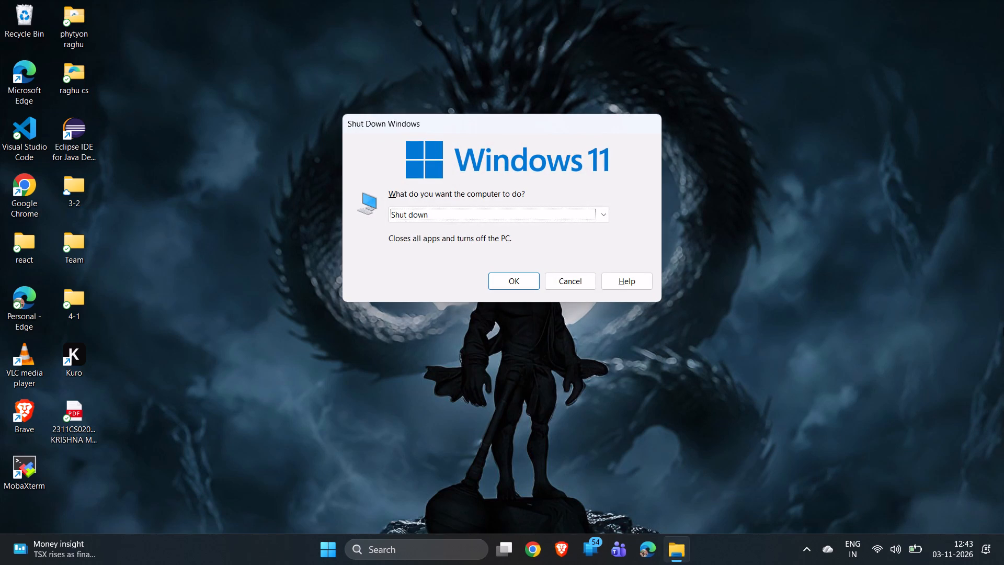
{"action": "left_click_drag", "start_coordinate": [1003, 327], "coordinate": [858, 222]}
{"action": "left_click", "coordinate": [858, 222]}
Refresh the desktop several times.
{"action": "right_click", "coordinate": [858, 222]}
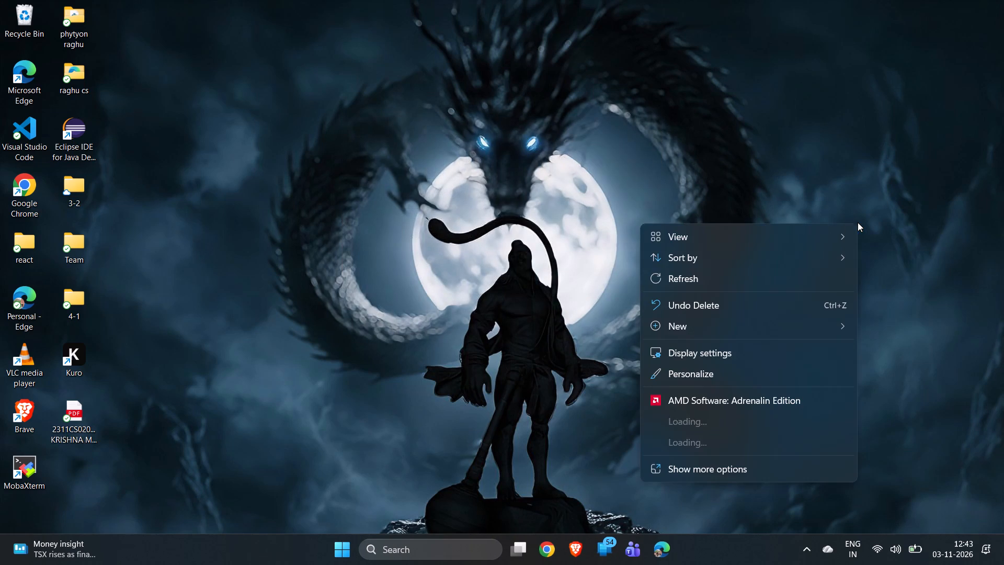
{"action": "left_click", "coordinate": [815, 284]}
{"action": "right_click", "coordinate": [815, 284]}
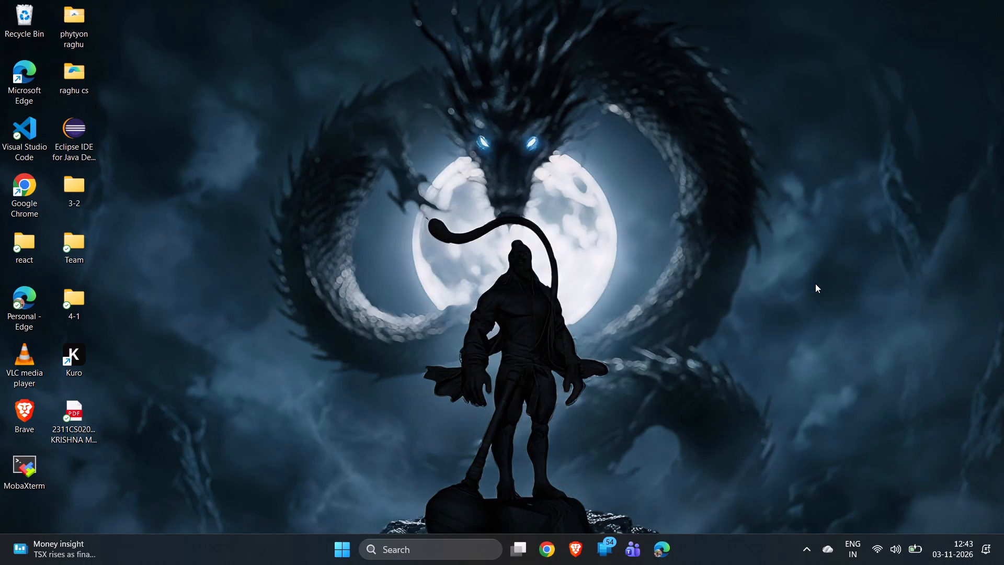
{"action": "left_click", "coordinate": [752, 276]}
{"action": "right_click", "coordinate": [752, 276]}
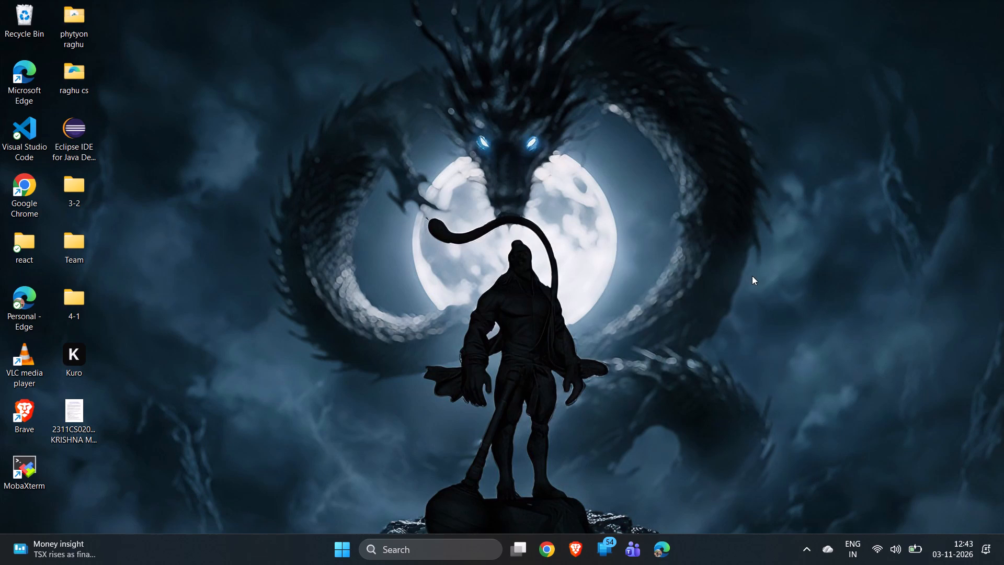
{"action": "left_click", "coordinate": [805, 281]}
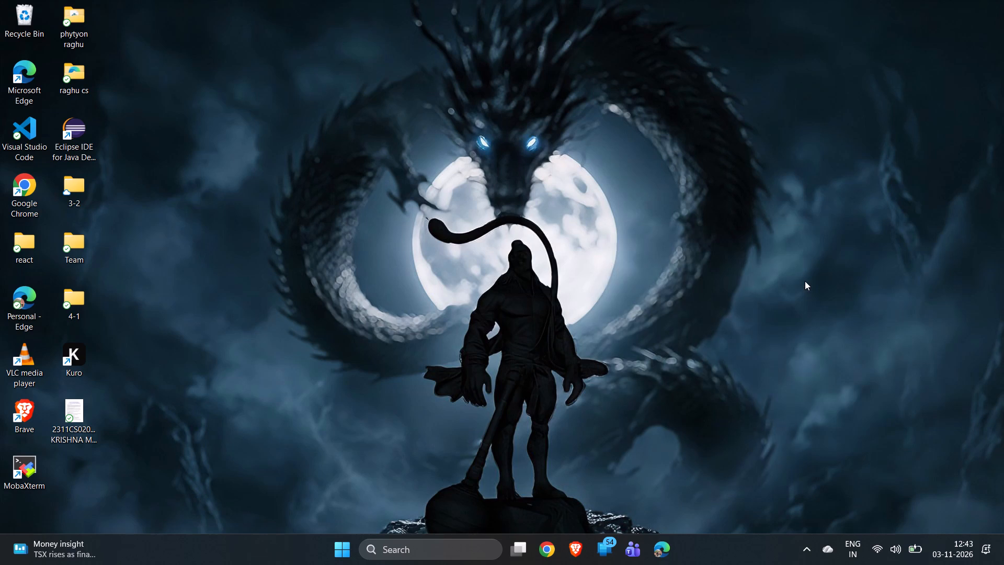
{"action": "right_click", "coordinate": [805, 281]}
{"action": "left_click", "coordinate": [766, 275]}
{"action": "right_click", "coordinate": [766, 275]}
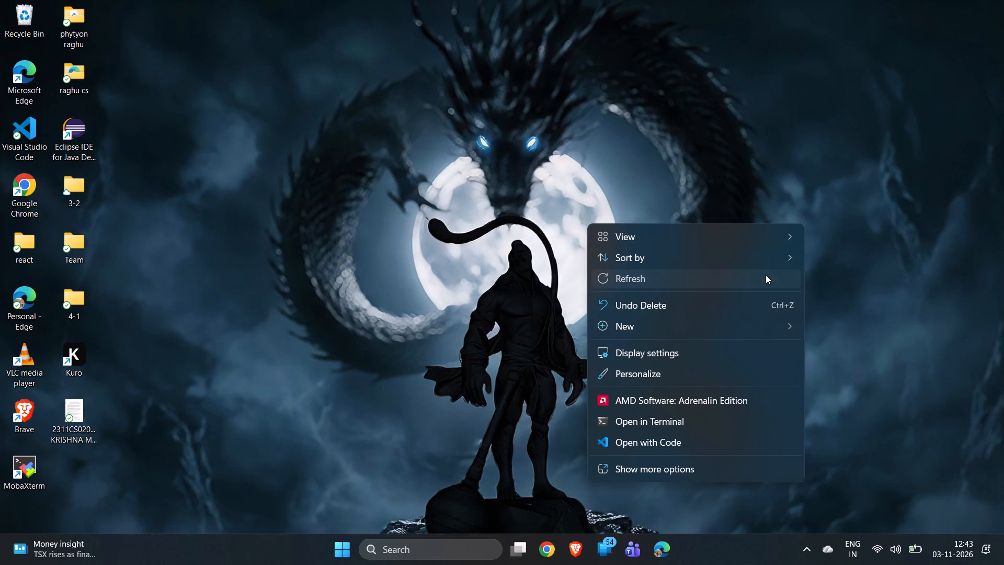
{"action": "left_click", "coordinate": [814, 285]}
{"action": "right_click", "coordinate": [814, 285]}
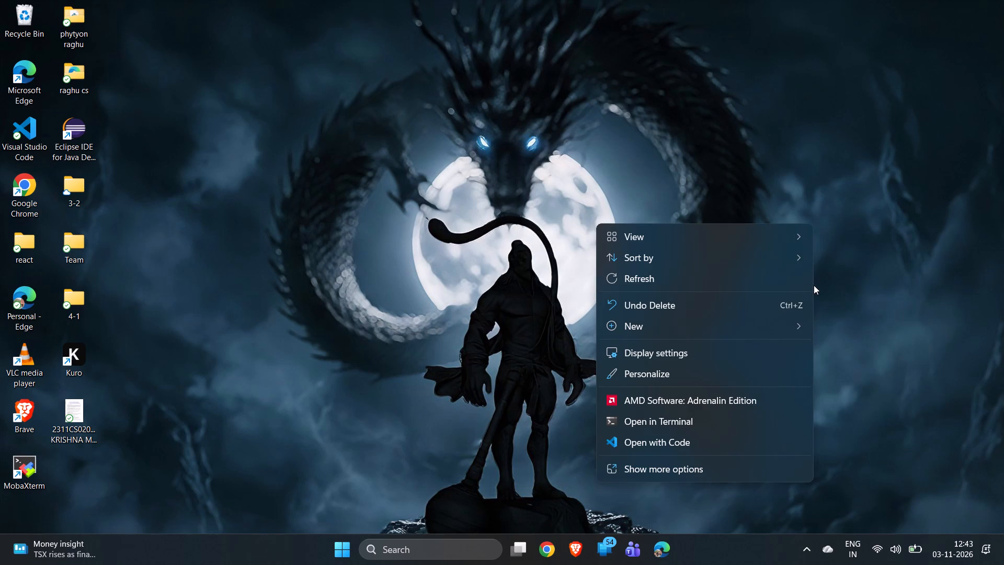
{"action": "left_click", "coordinate": [808, 277]}
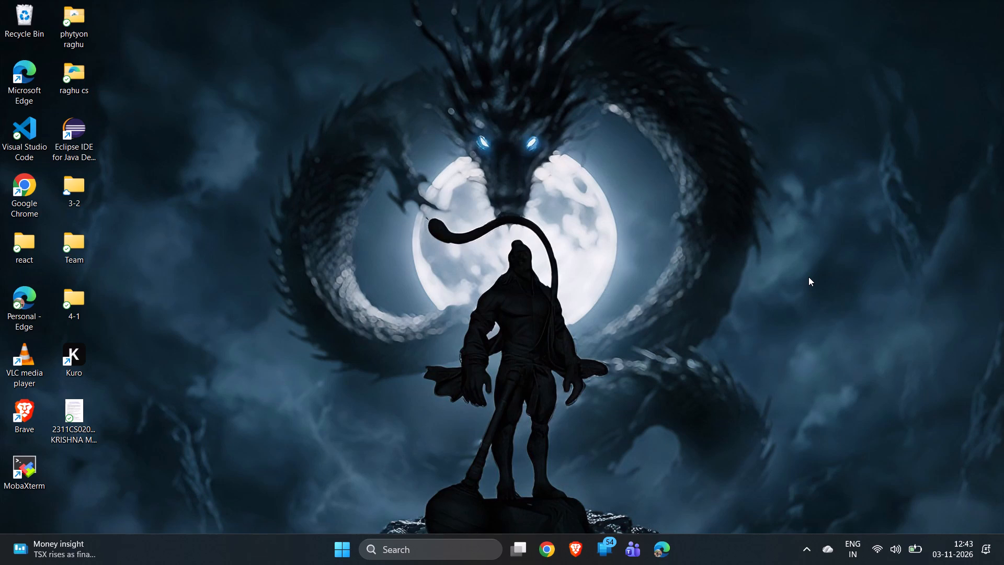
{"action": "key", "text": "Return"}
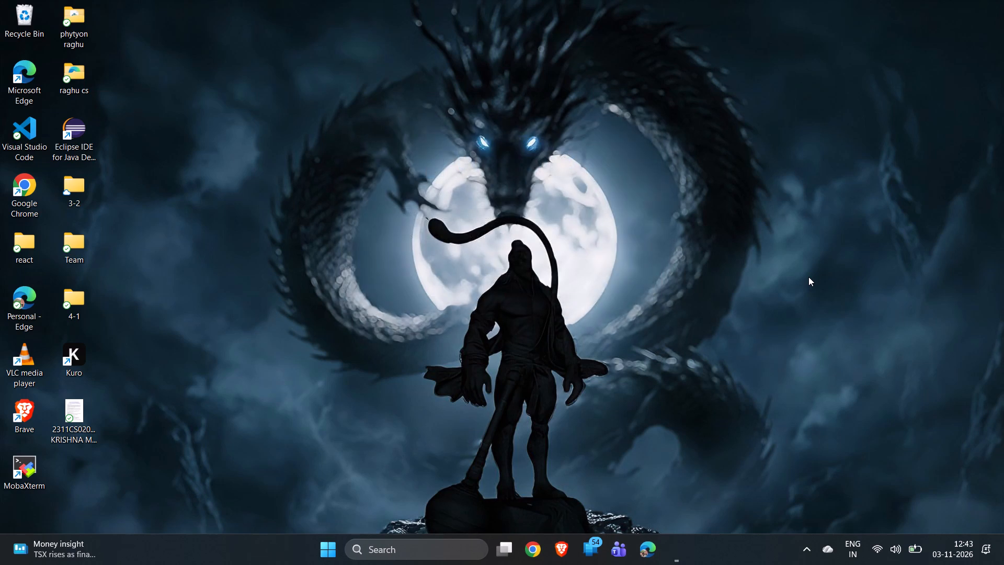